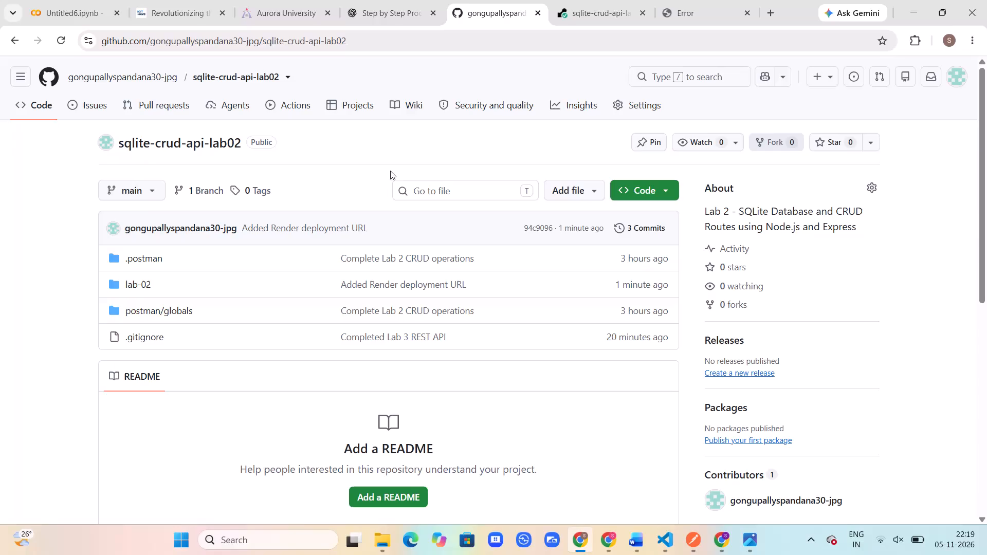
Switch to the Lab 3 REST API document in Word, maximize it, and look through the list of recent documents.
left_click(612, 534)
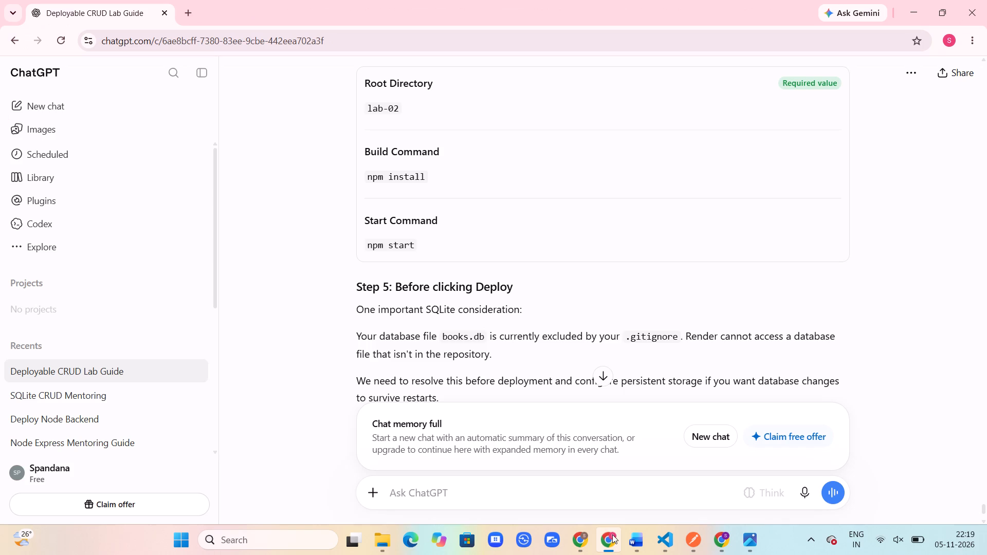
left_click(635, 539)
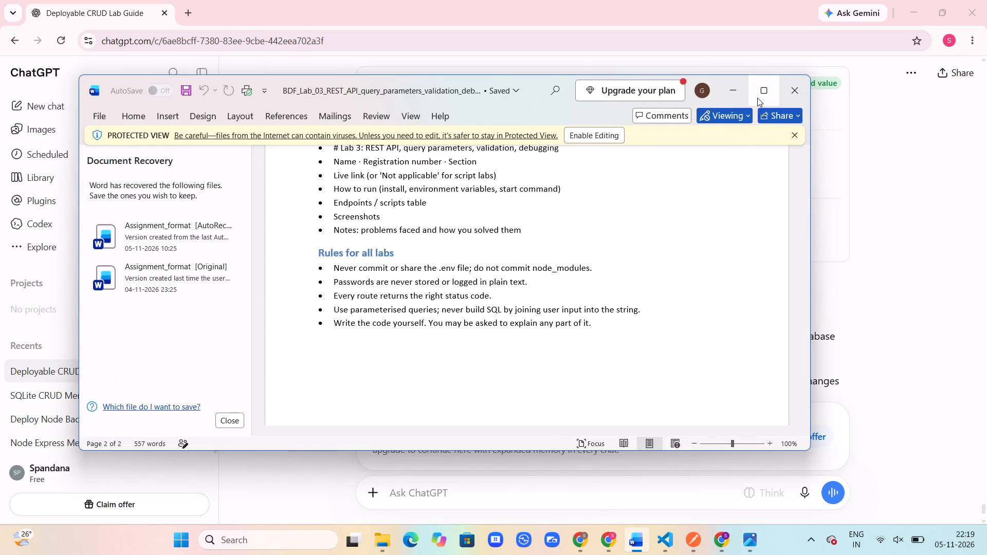
left_click(757, 98)
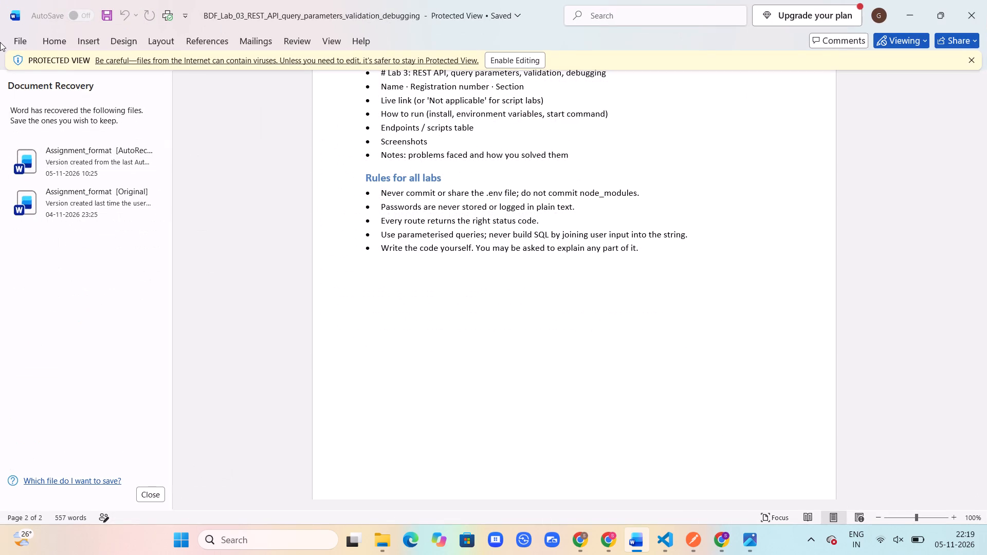
left_click(15, 43)
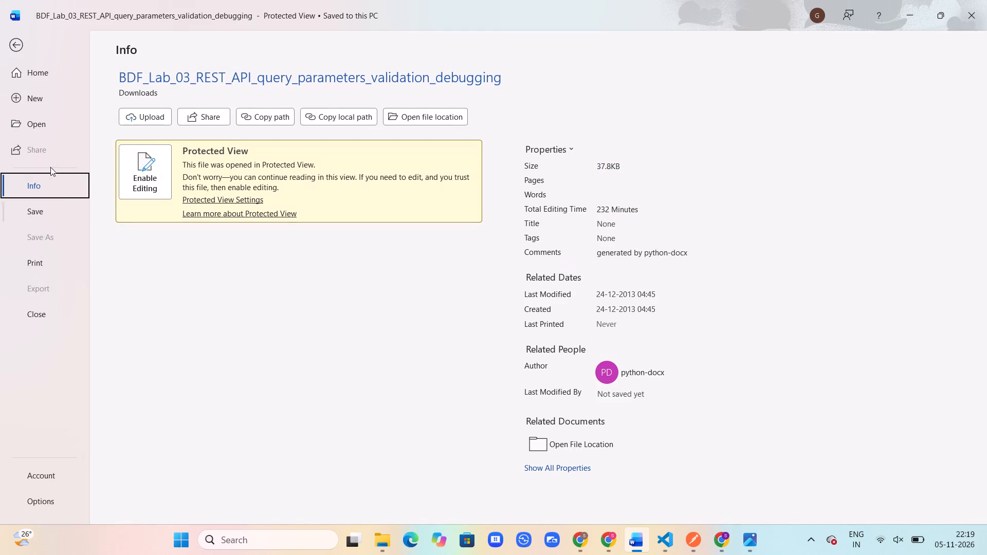
left_click(32, 72)
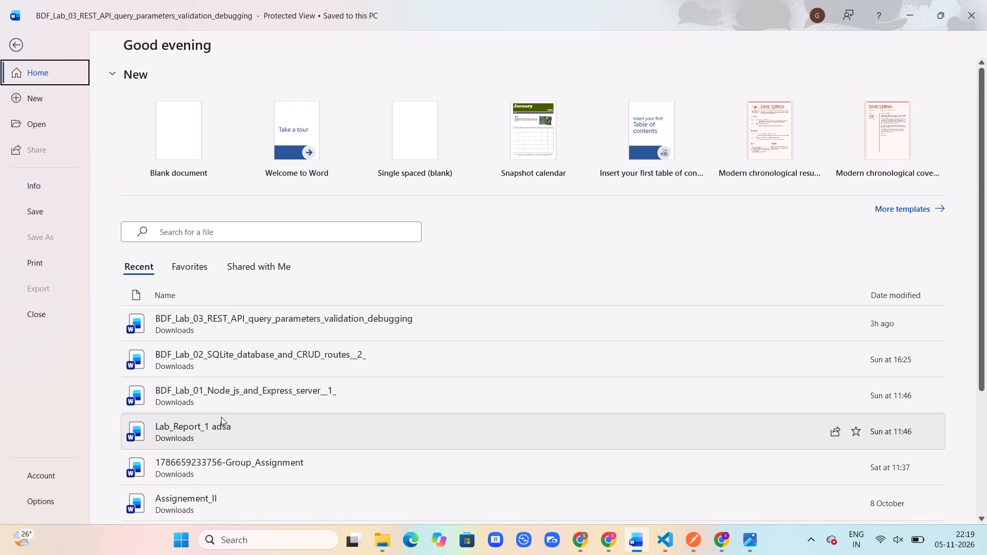
scroll(221, 417, "down", 1)
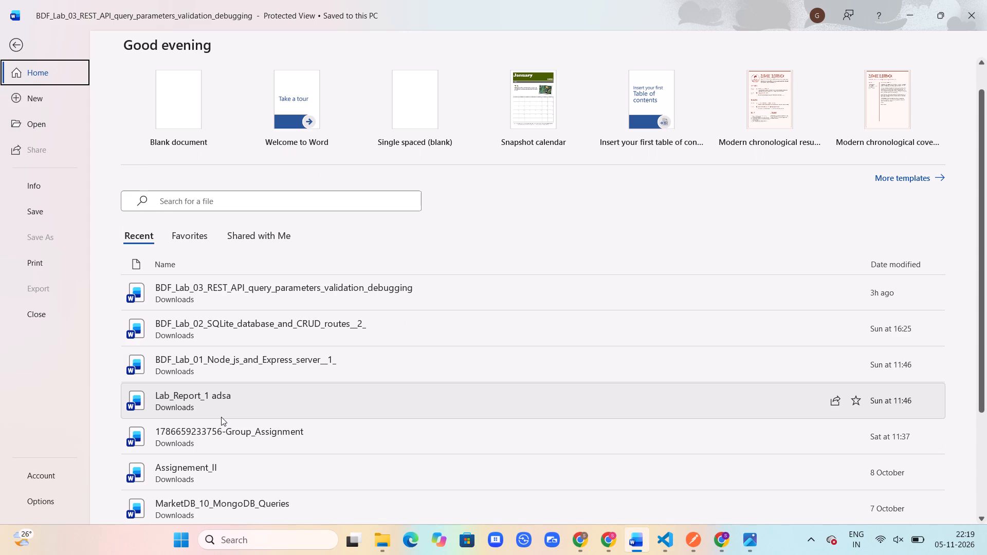
scroll(221, 417, "down", 1)
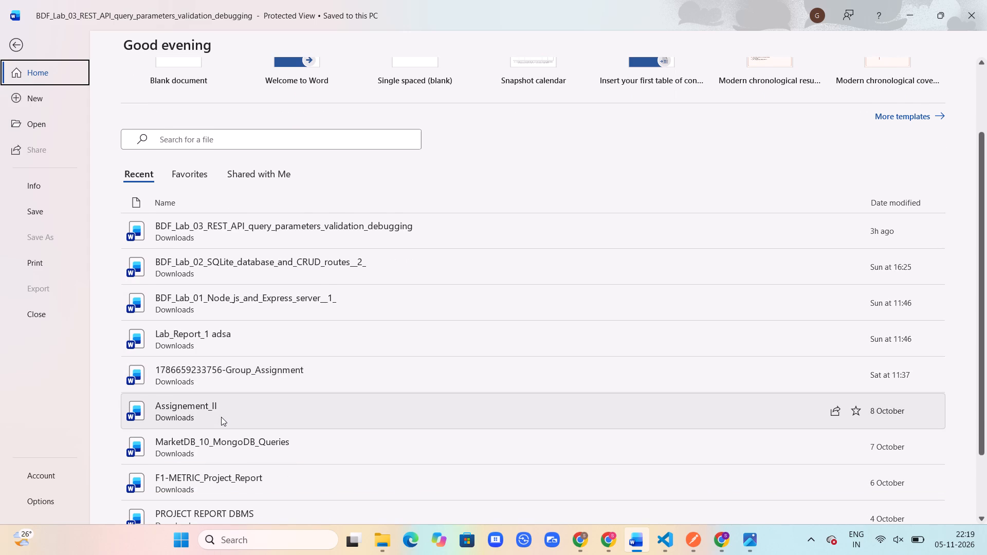
scroll(221, 417, "down", 1)
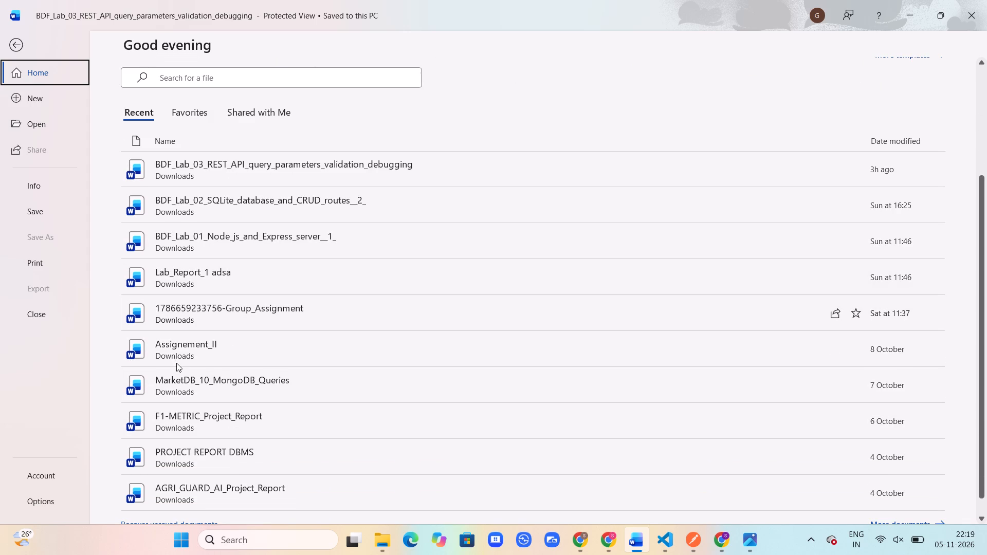
scroll(196, 289, "down", 1)
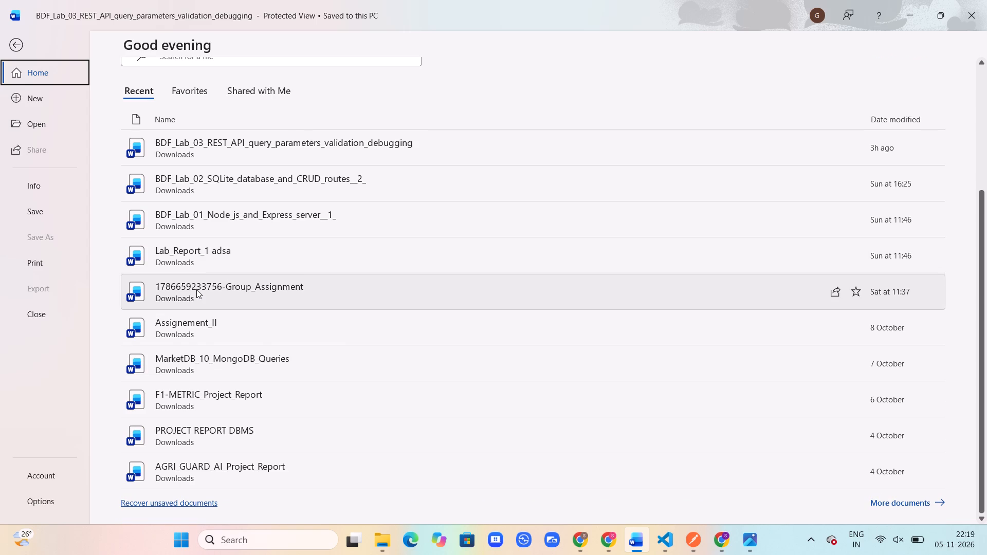
scroll(196, 289, "down", 2)
Open WhatsApp.
left_click(177, 538)
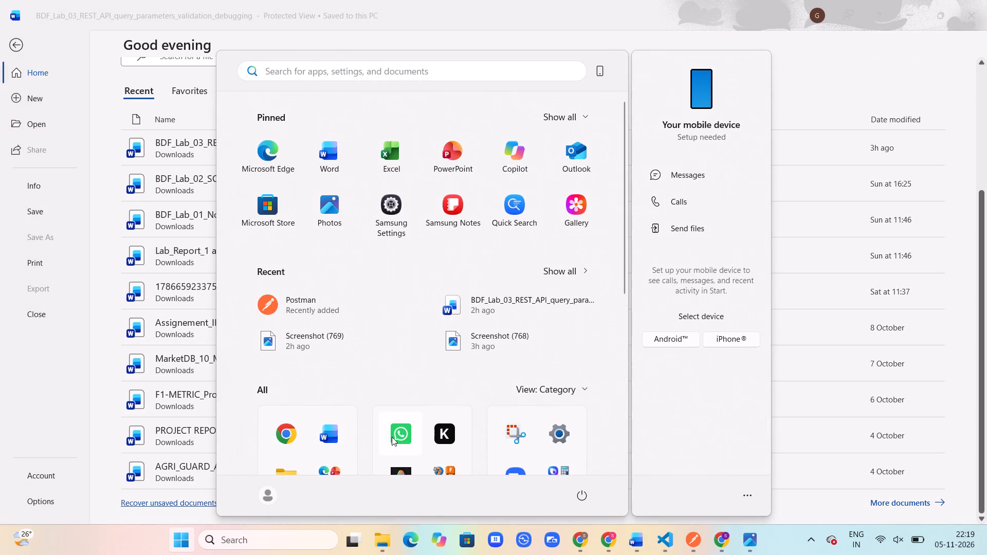
left_click(392, 437)
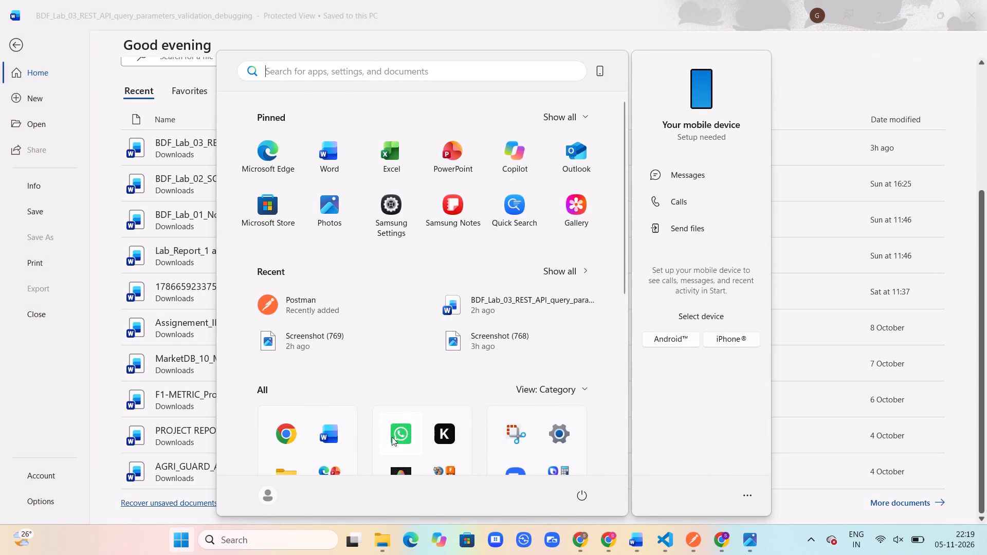
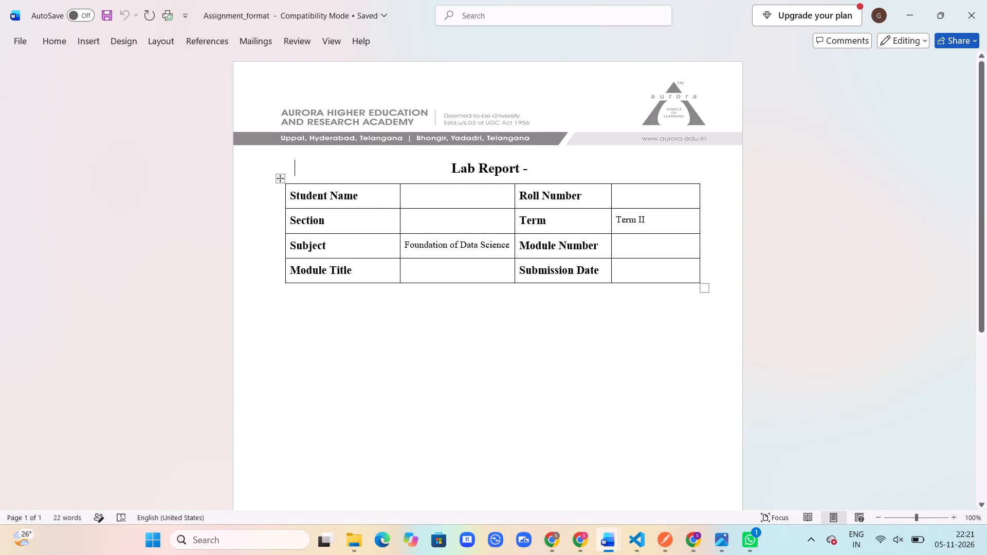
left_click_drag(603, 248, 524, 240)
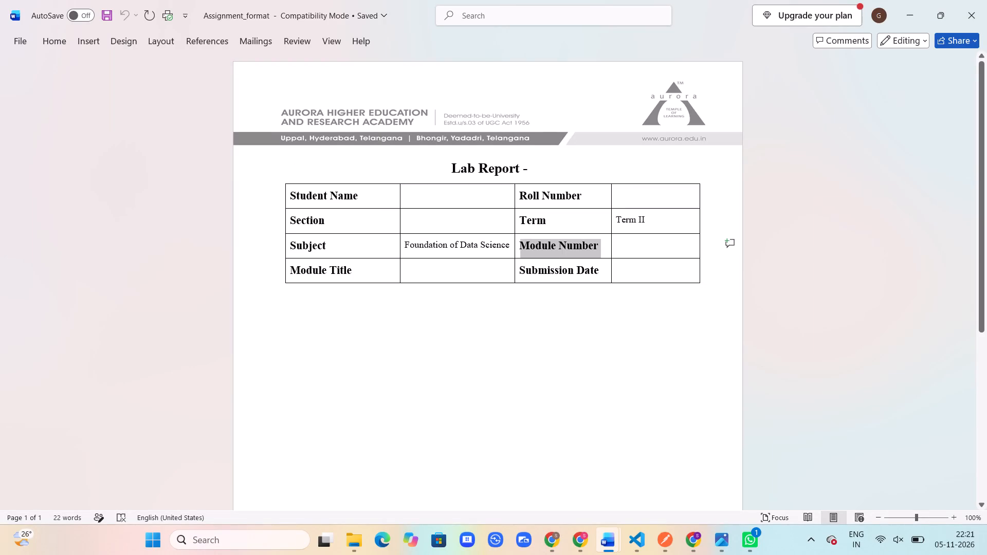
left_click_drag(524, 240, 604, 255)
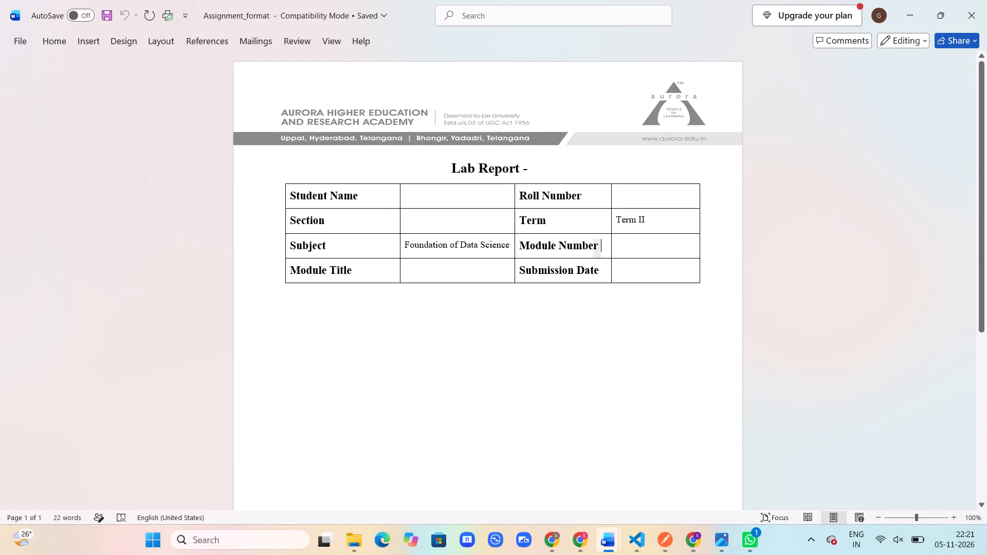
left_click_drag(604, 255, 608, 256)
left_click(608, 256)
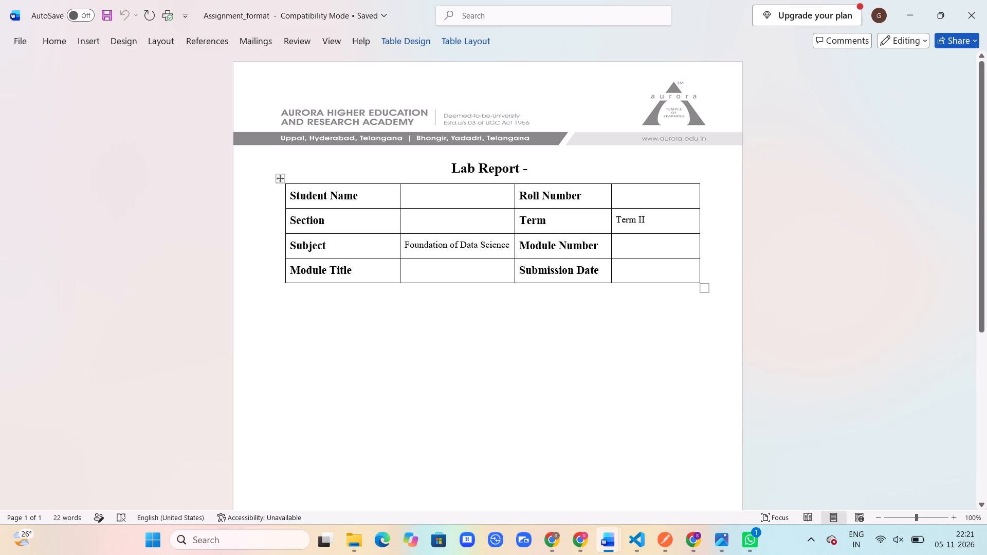
Add the number 03 to the end of the "Lab Report -" title.
left_click(536, 169)
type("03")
Delete the table's bottom row containing Module Title and Submission Date.
left_click_drag(628, 275, 337, 271)
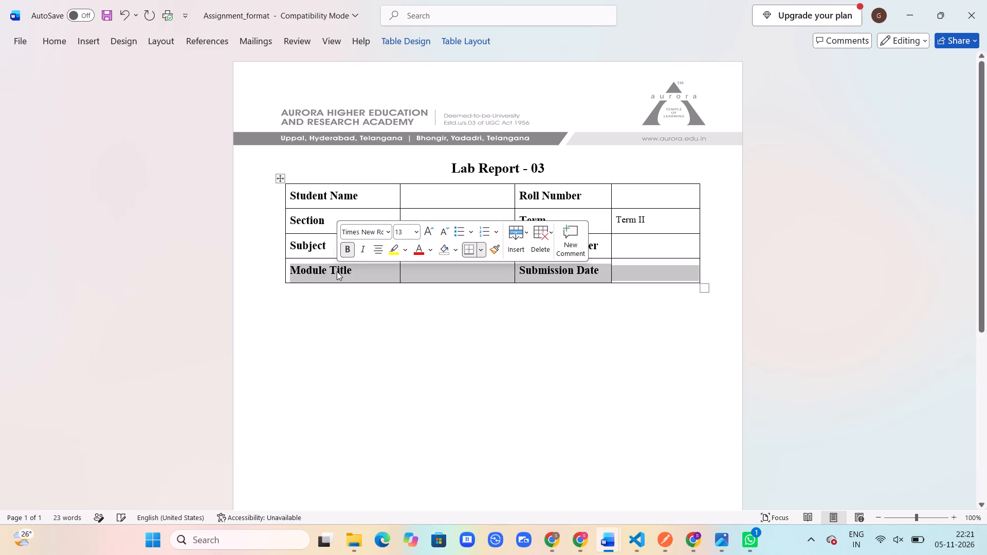
key("BackSpace")
left_click(453, 294)
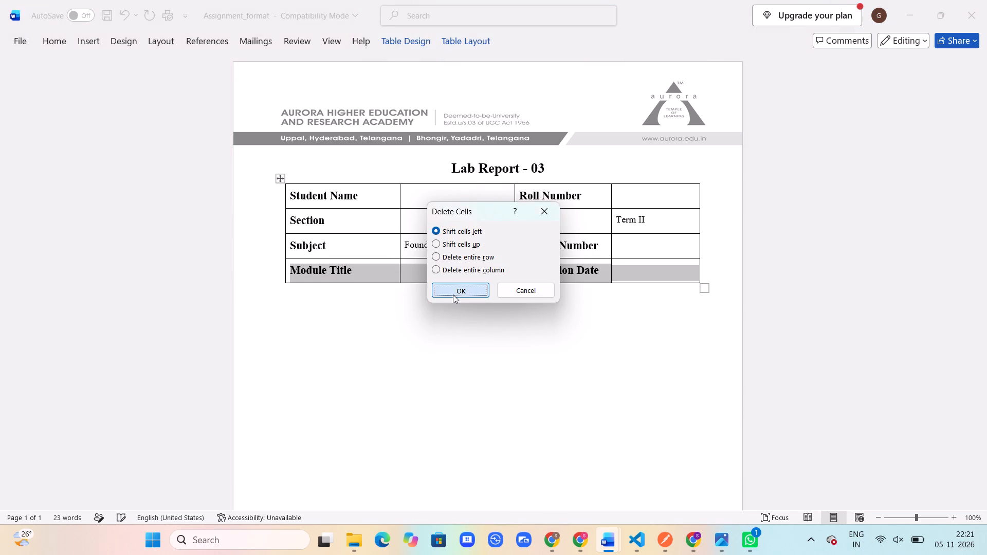
Replace the "Module Number" label in the Subject row with "Submission date".
left_click_drag(601, 244, 538, 244)
key("BackSpace")
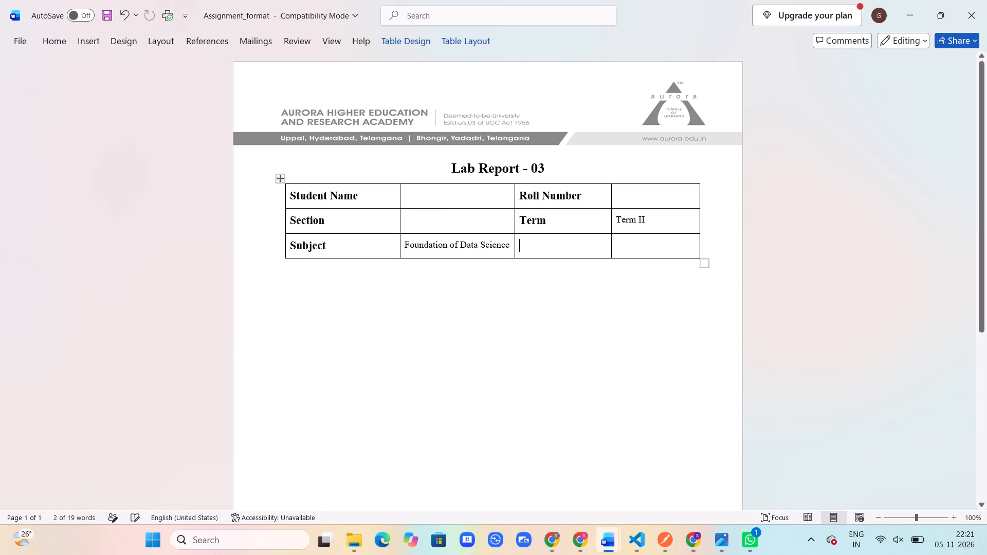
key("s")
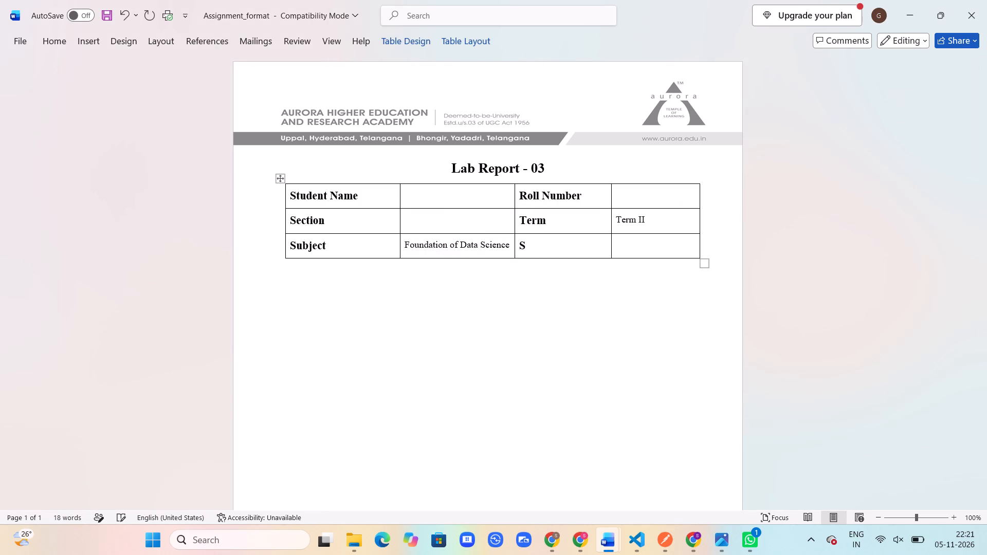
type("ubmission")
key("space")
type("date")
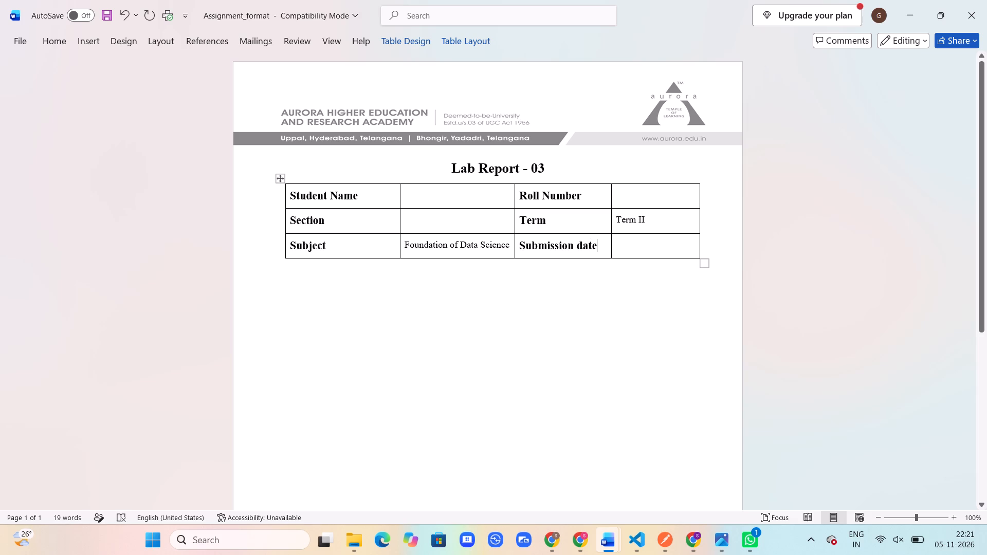
Format all text in the table as Times New Roman, size 12.
left_click_drag(687, 276, 324, 190)
left_click(421, 149)
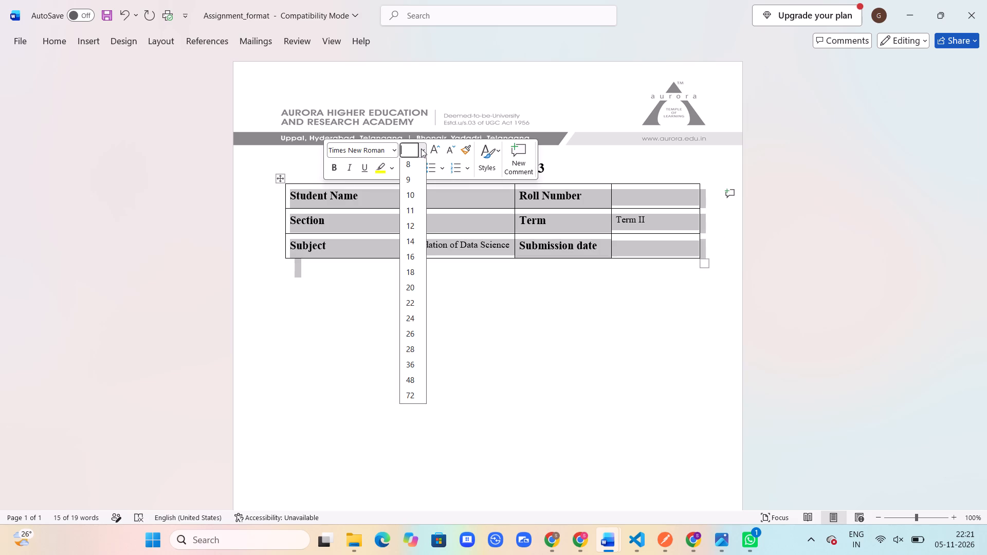
left_click(411, 228)
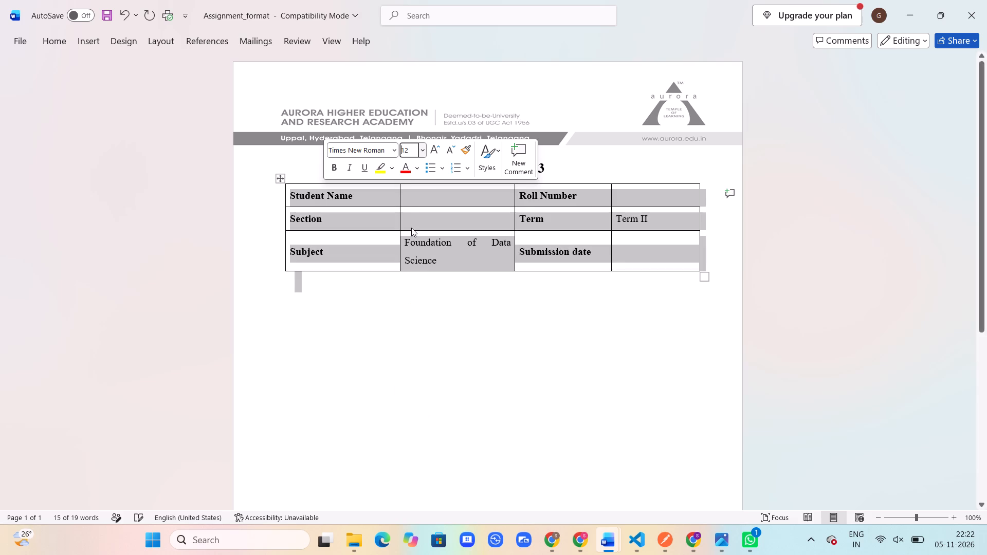
left_click(395, 150)
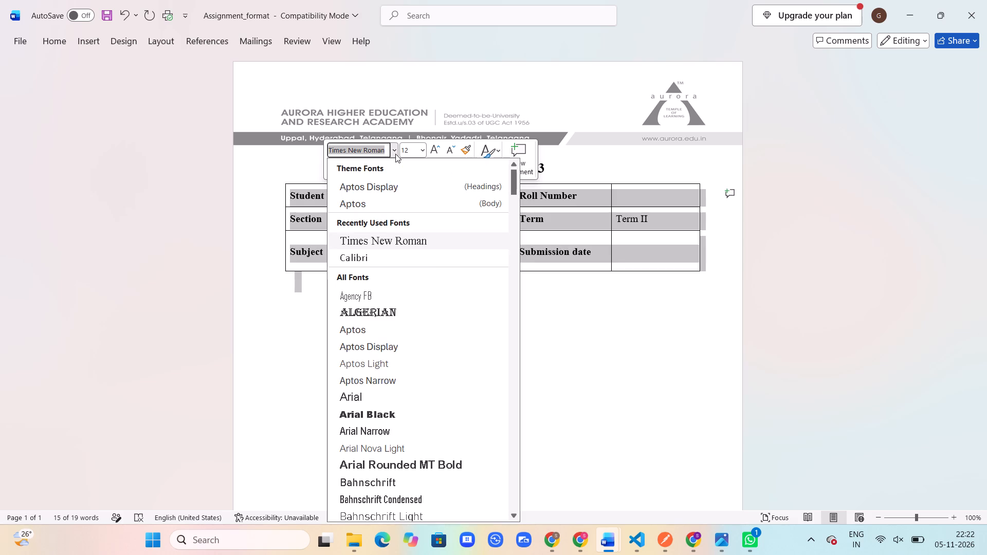
left_click(393, 240)
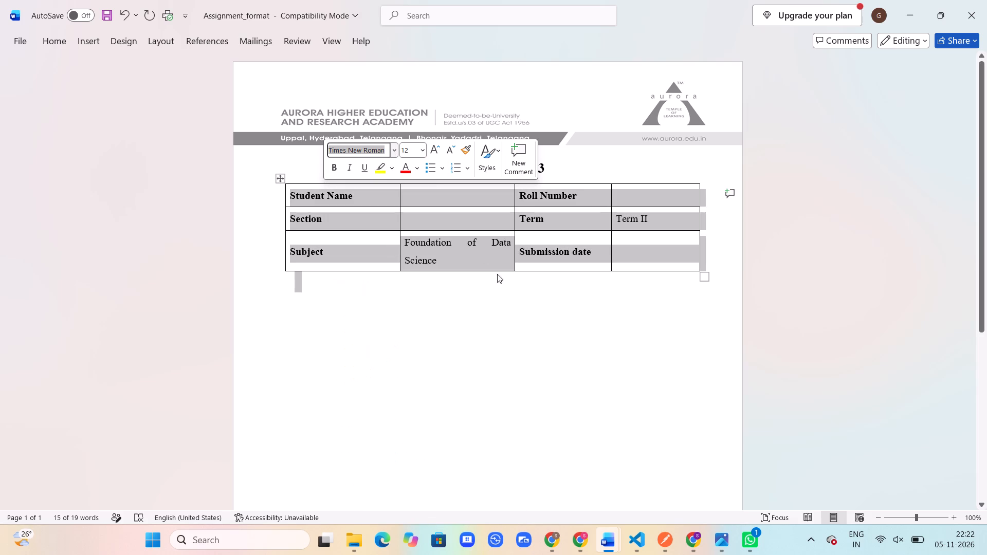
left_click(478, 270)
left_click(447, 330)
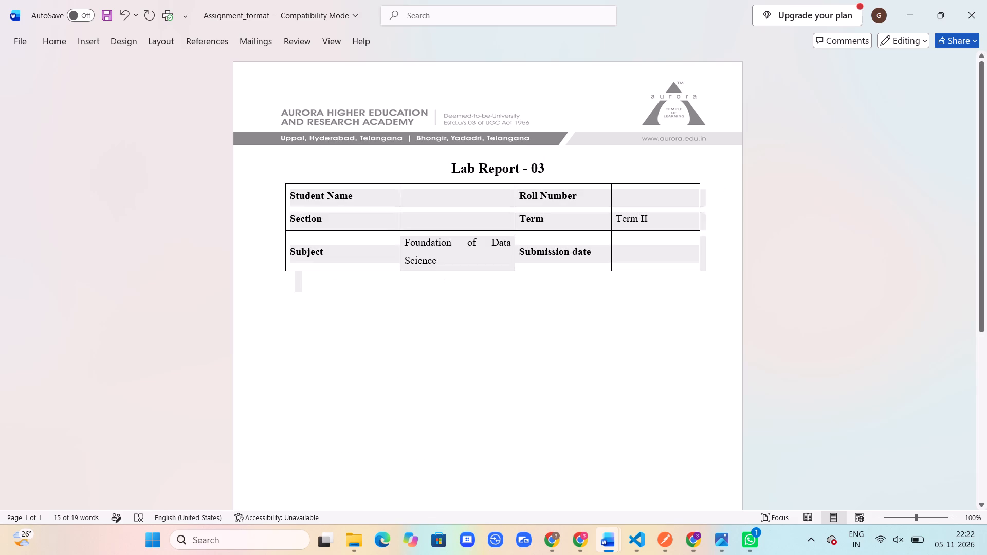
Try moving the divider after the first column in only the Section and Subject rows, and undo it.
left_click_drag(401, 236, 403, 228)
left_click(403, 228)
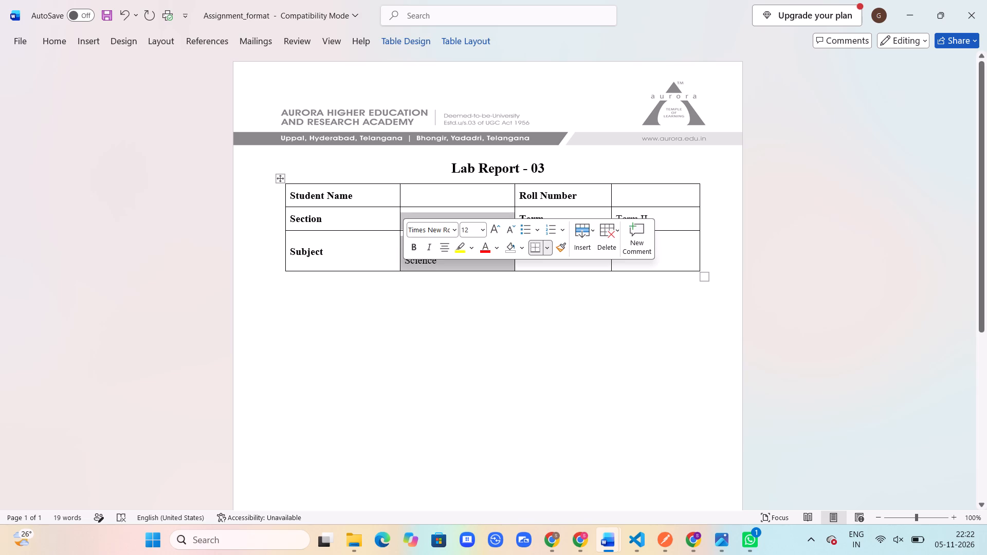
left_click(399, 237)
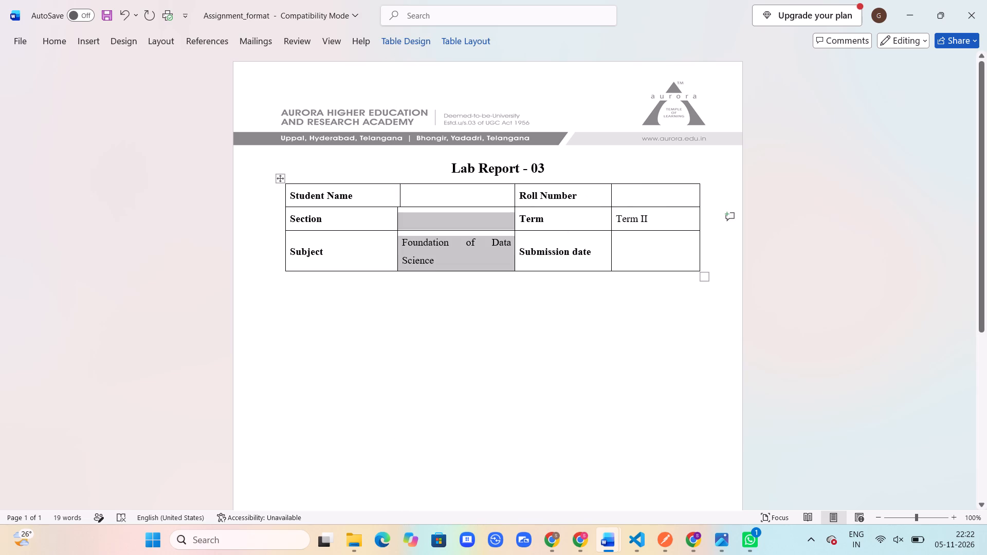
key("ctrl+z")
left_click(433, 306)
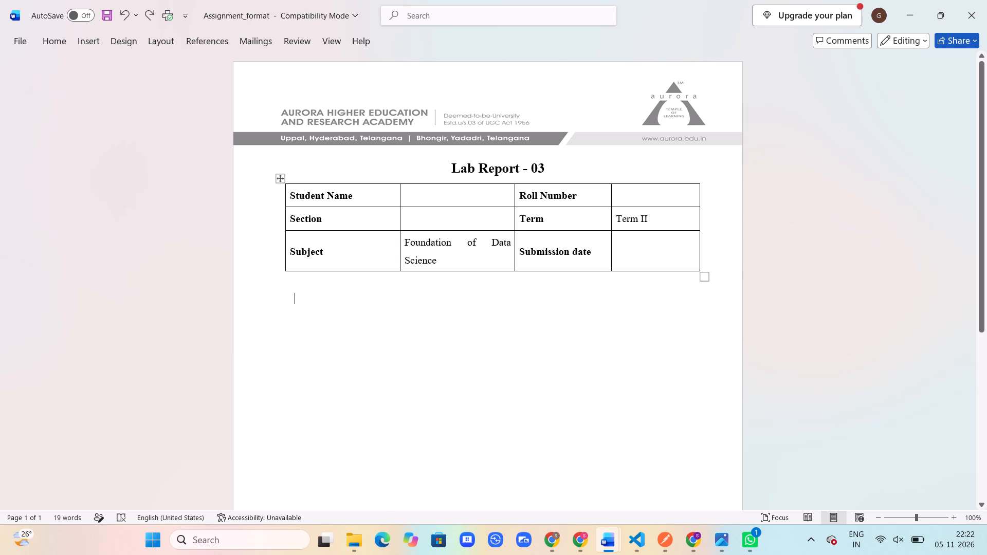
Narrow the table's first column in all rows so the subject "Foundation of Data Science" fits on one line.
left_click_drag(399, 245, 387, 245)
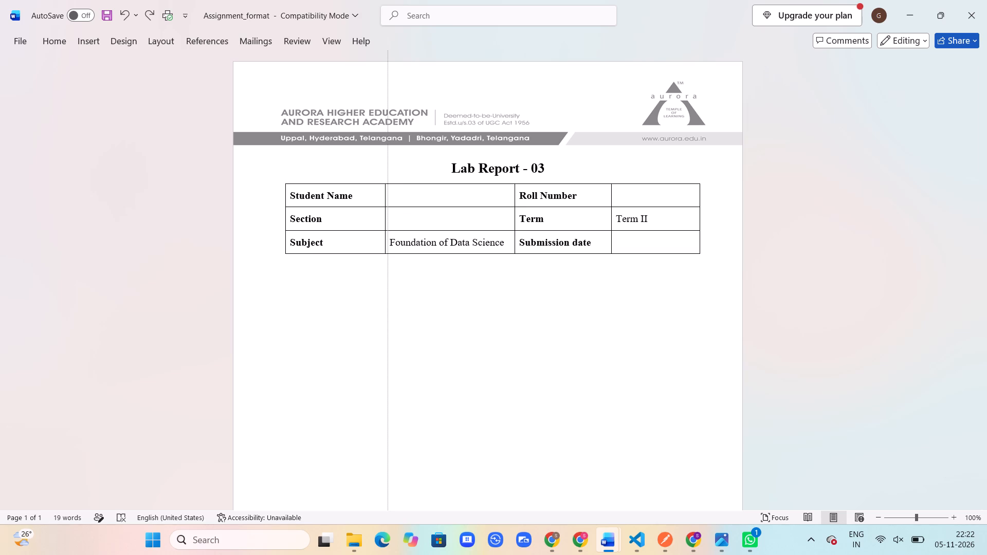
left_click_drag(387, 245, 377, 245)
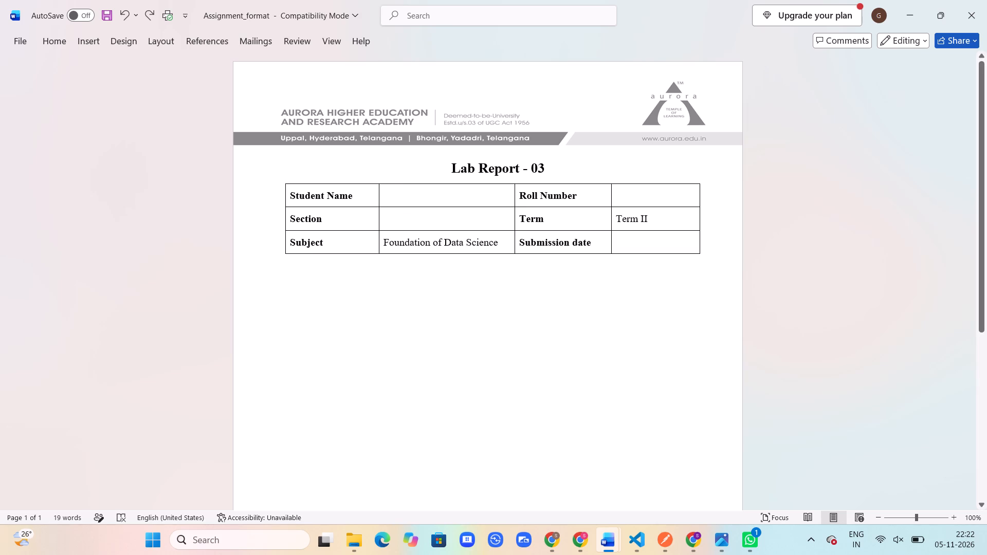
left_click(460, 292)
Fill in the student name and narrow the first column further so the name fits on one line.
left_click(410, 199)
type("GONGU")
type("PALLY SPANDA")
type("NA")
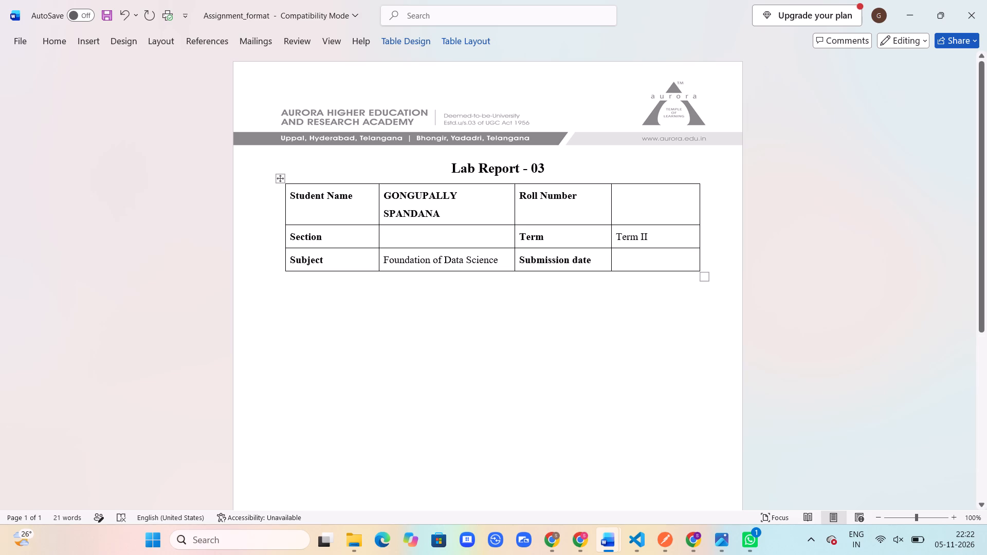
left_click_drag(378, 219, 369, 216)
Enter AIML-2B as the section in the table.
left_click(448, 220)
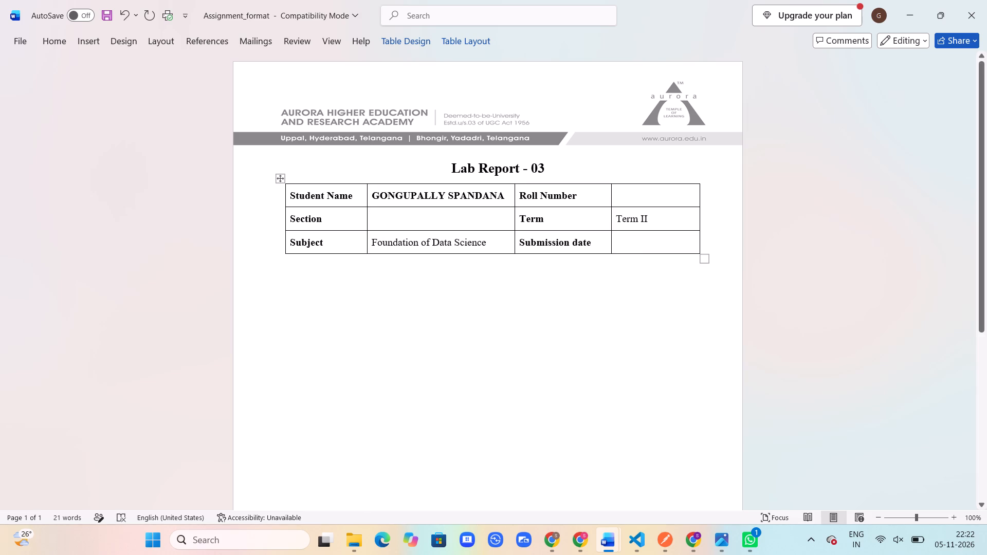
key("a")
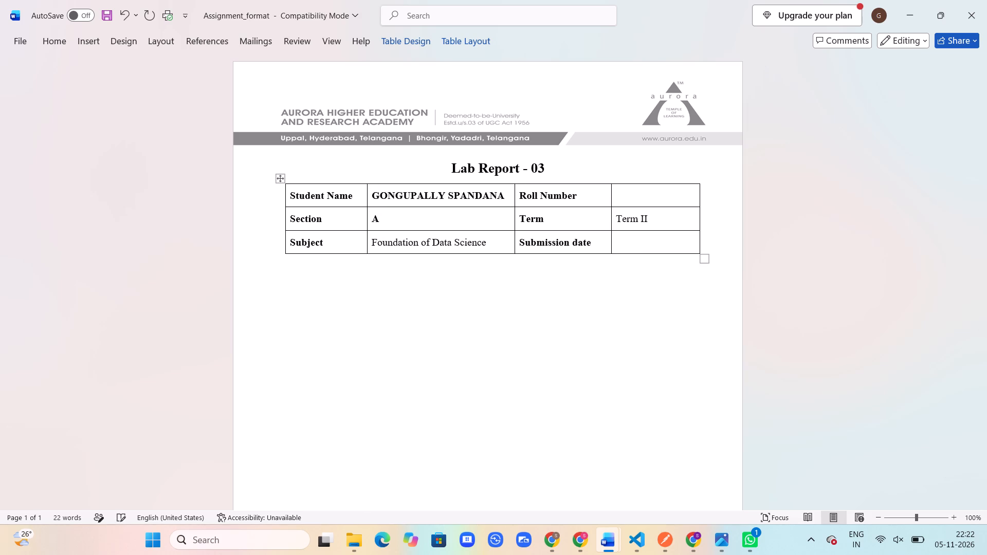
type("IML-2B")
Enter the student's roll number in the empty Roll Number cell.
left_click(624, 198)
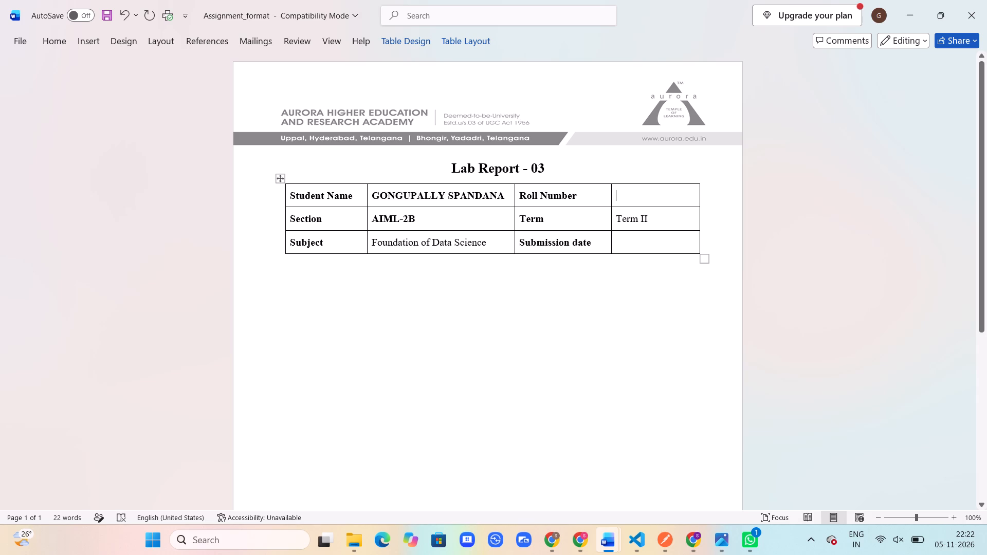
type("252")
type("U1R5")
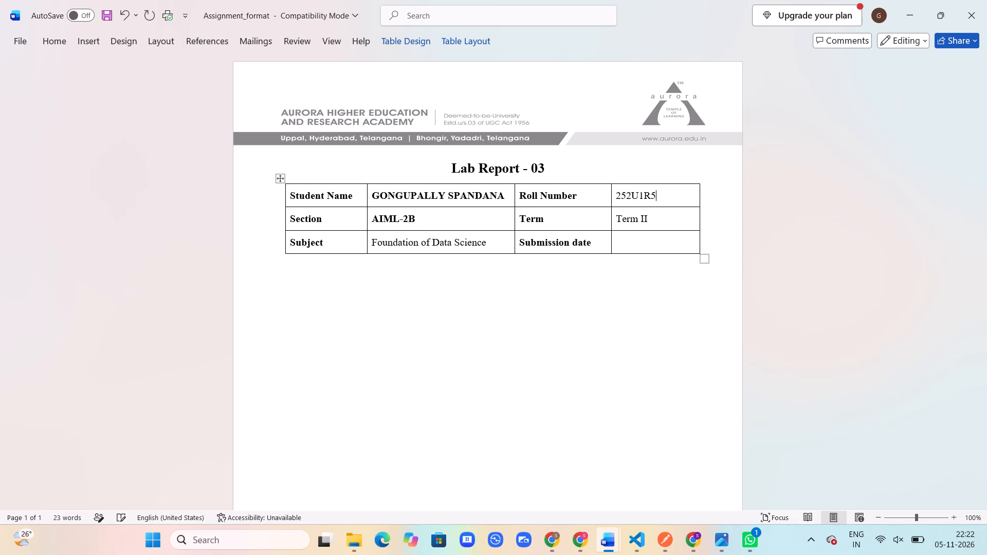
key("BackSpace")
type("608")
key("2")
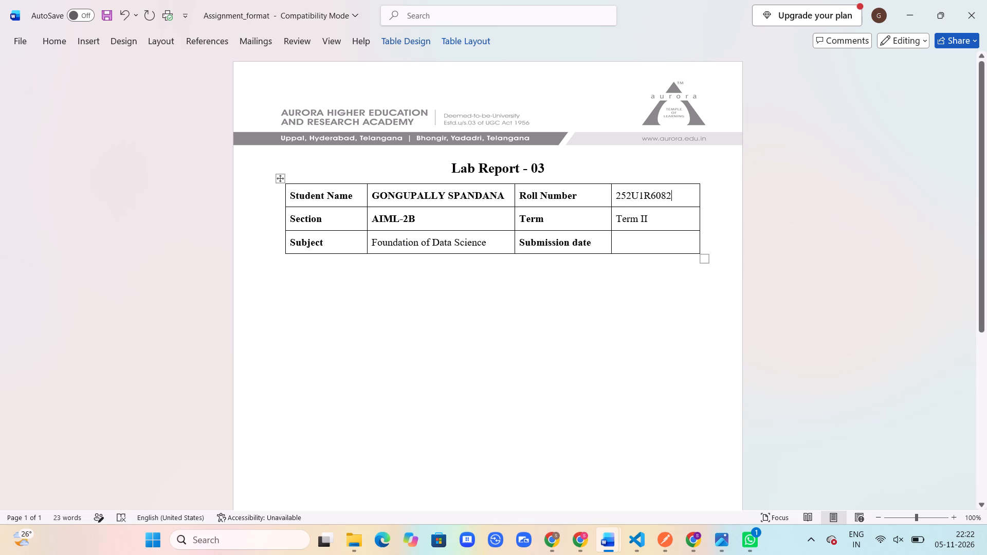
Enter 05-11-2026 as the submission date in the table.
left_click(650, 240)
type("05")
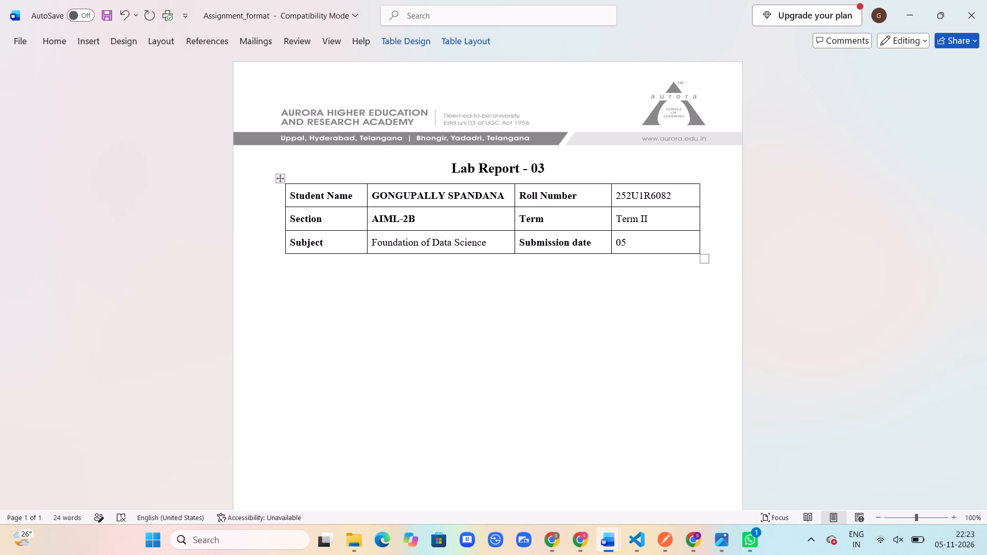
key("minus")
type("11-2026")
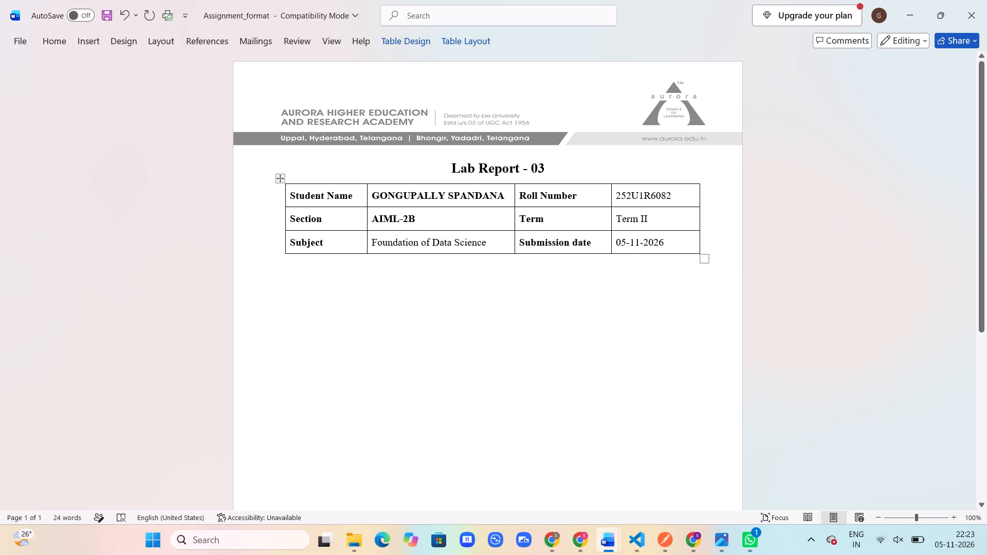
Add the line "Git hub repository link:" below the table.
left_click(453, 285)
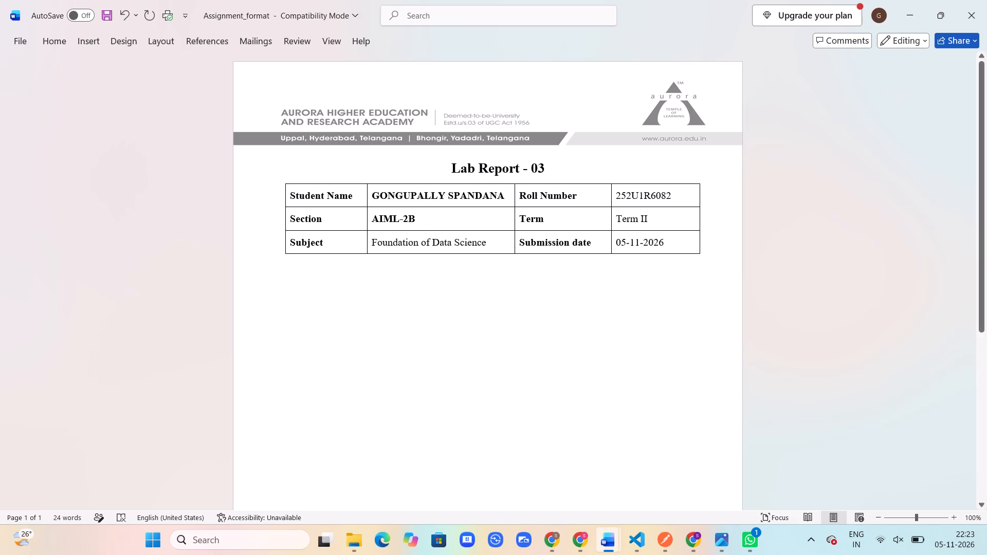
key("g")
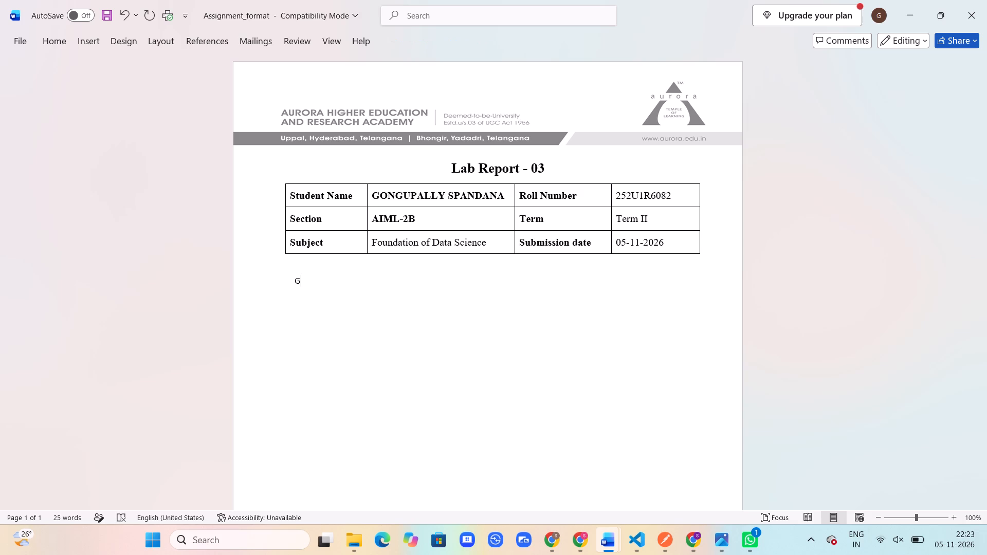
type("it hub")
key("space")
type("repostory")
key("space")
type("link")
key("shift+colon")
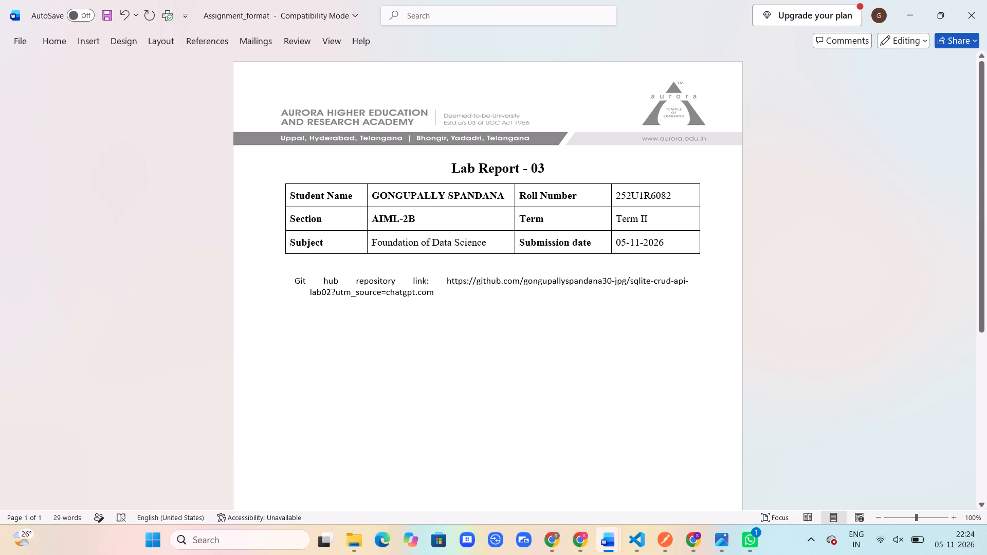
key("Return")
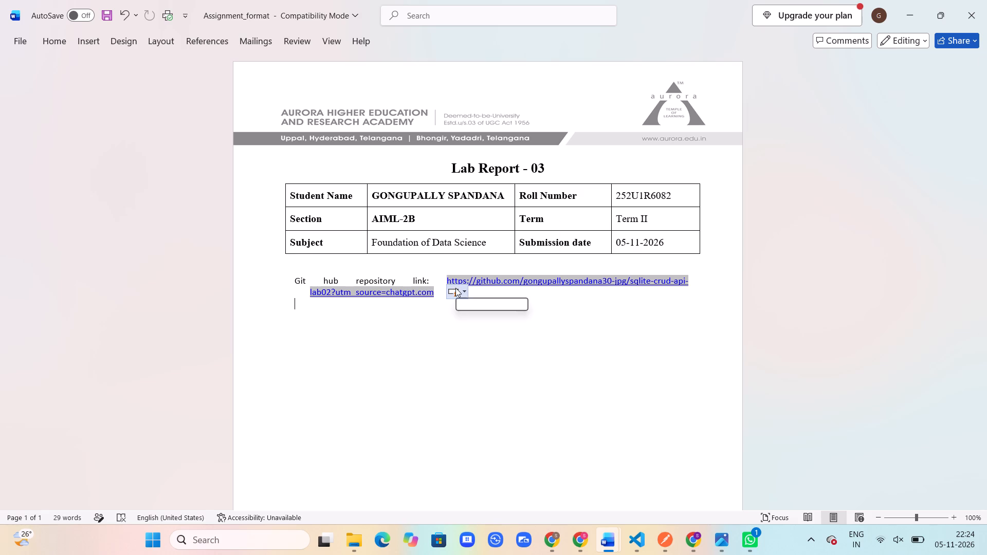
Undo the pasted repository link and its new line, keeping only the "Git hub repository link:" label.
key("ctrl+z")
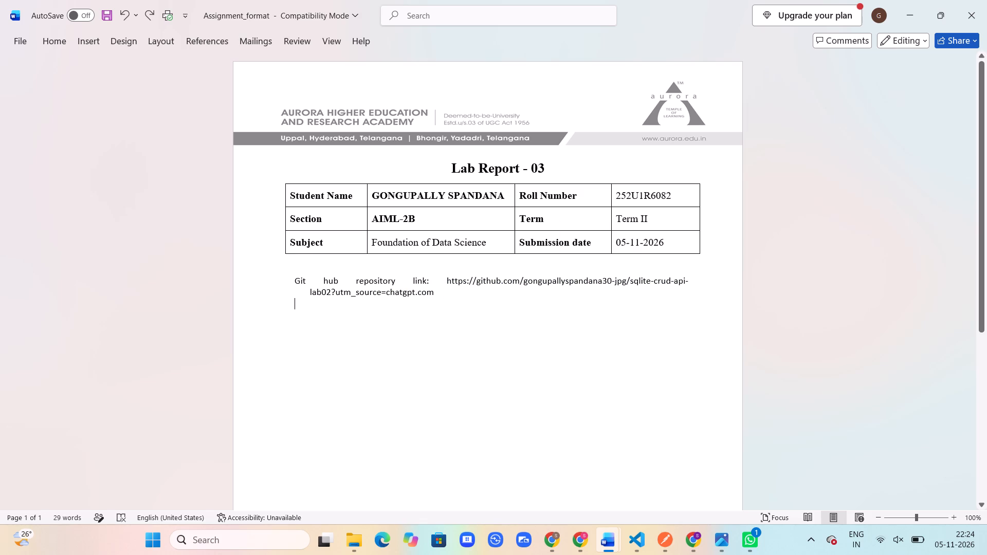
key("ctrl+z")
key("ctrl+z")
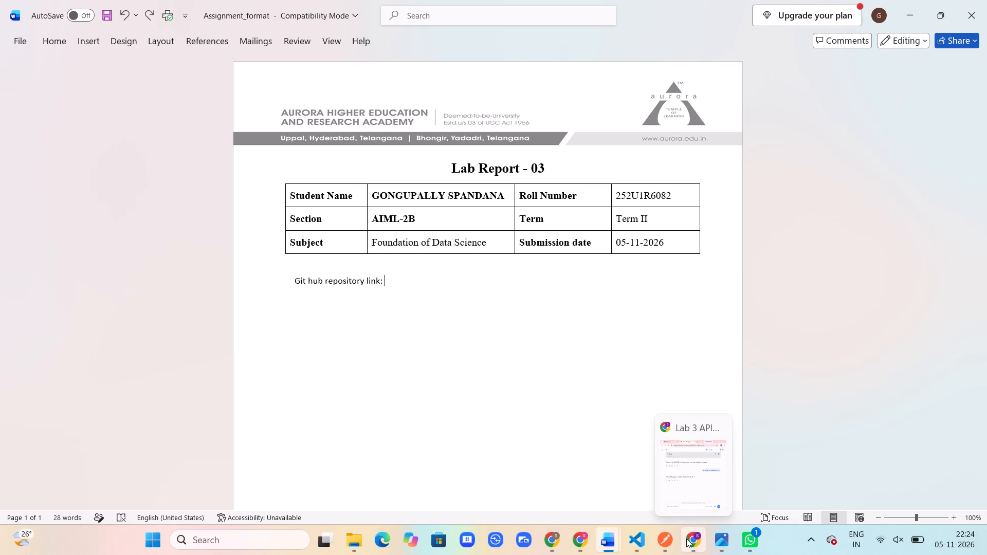
Switch to the Chrome window with the sqlite-crud-api-lab02 GitHub repository and copy its page address.
left_click(554, 541)
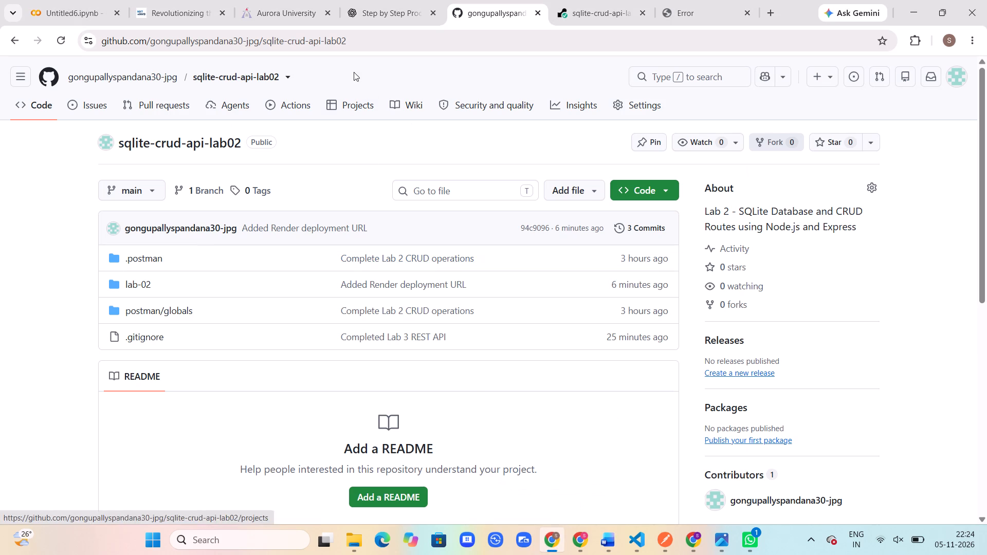
left_click(354, 40)
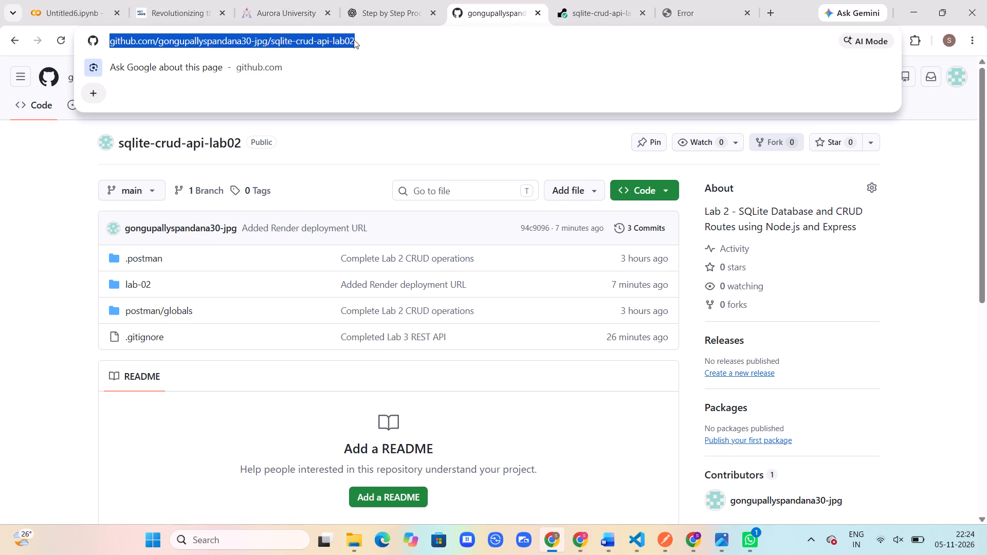
key("ctrl+c")
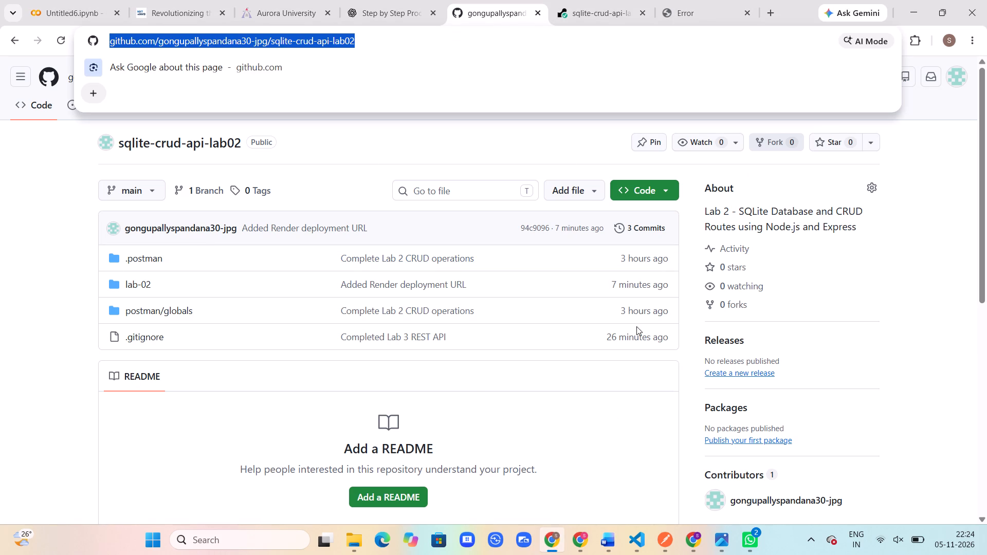
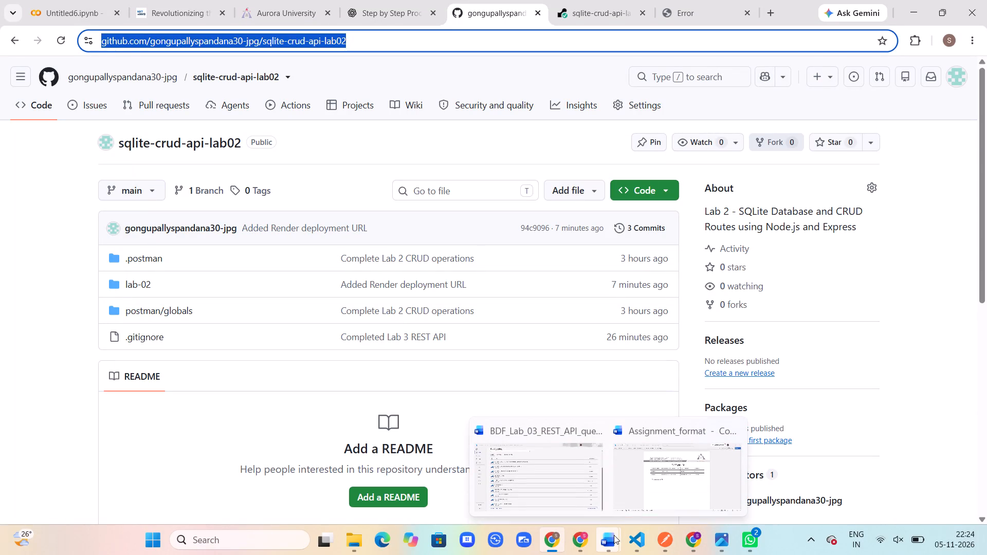
Switch to the Assignment_format document in Word and paste the copied sqlite-crud-api-lab02 address after "Git hub repository link:", ending with a new line.
left_click(655, 501)
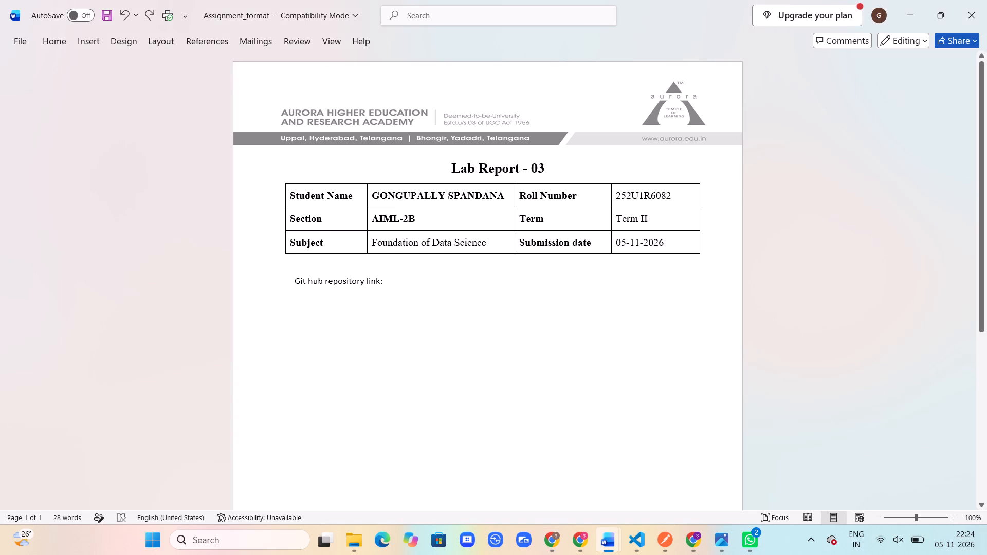
key("ctrl+v")
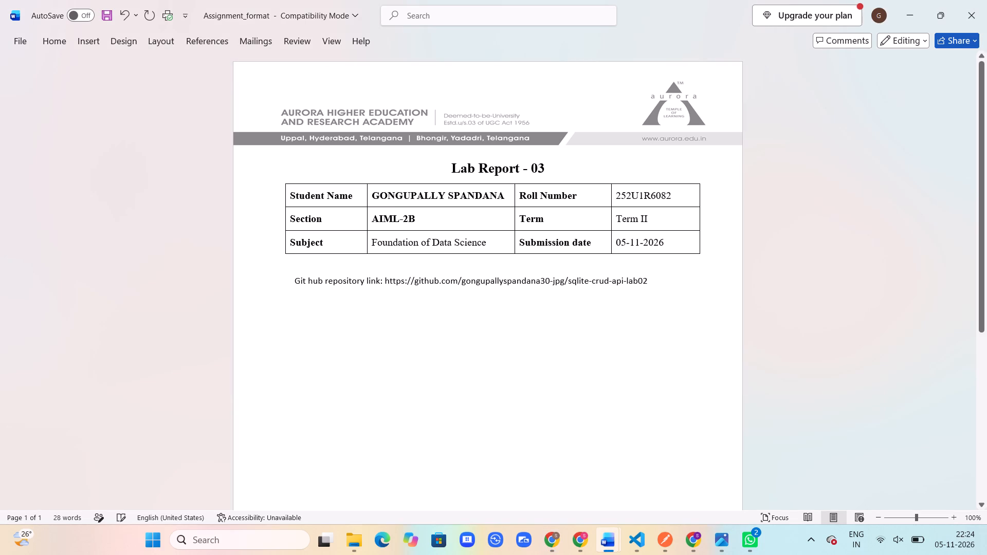
key("Return")
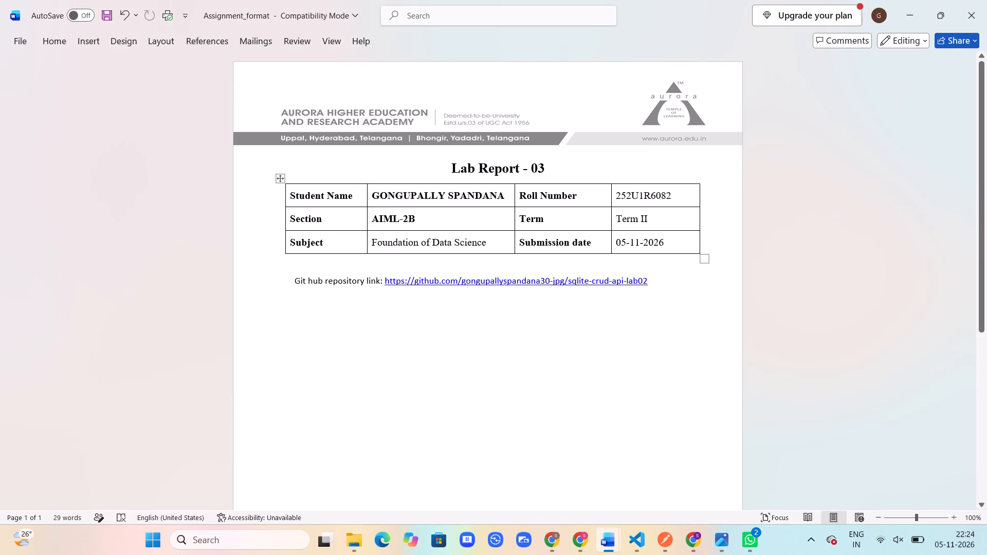
Format the whole repository link line, label and URL, as Times New Roman at size 12.
left_click_drag(660, 280, 306, 277)
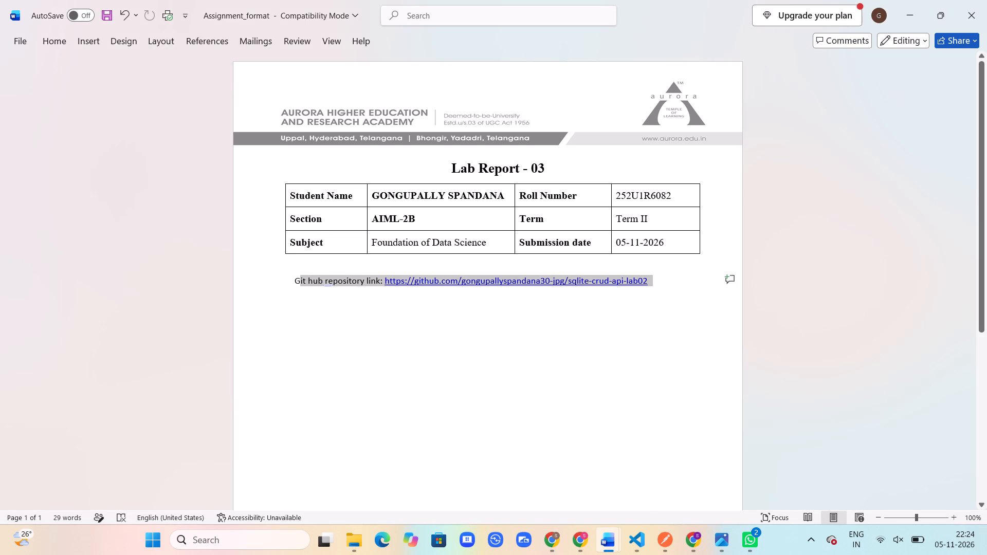
left_click_drag(306, 277, 297, 277)
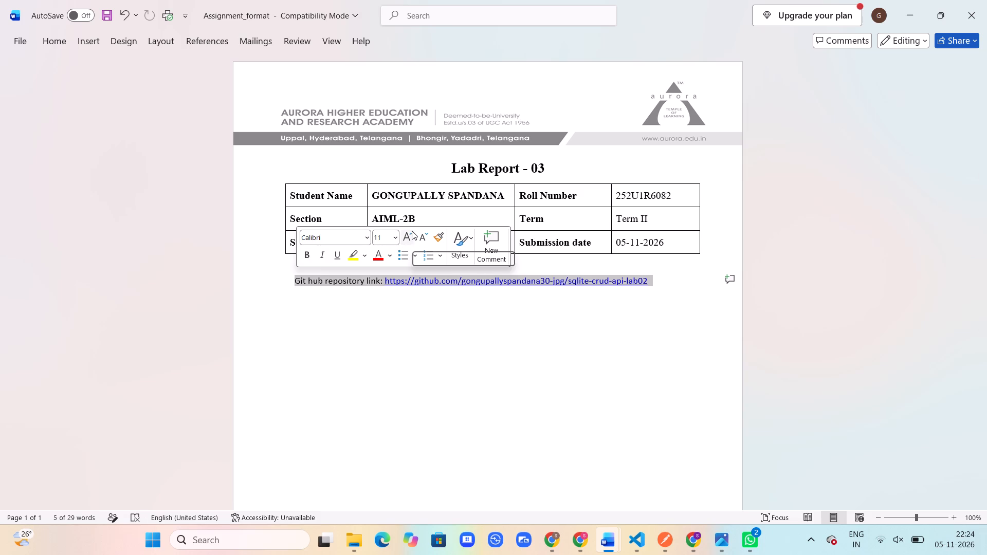
left_click(412, 231)
left_click(369, 235)
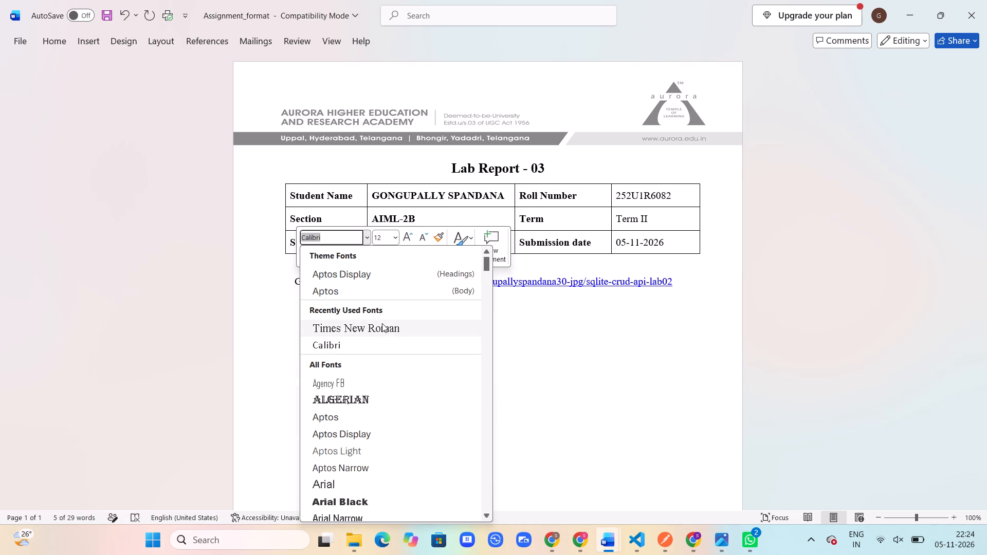
left_click(382, 323)
Add the label "Deployed link:" on a new line below the repository link.
left_click(410, 331)
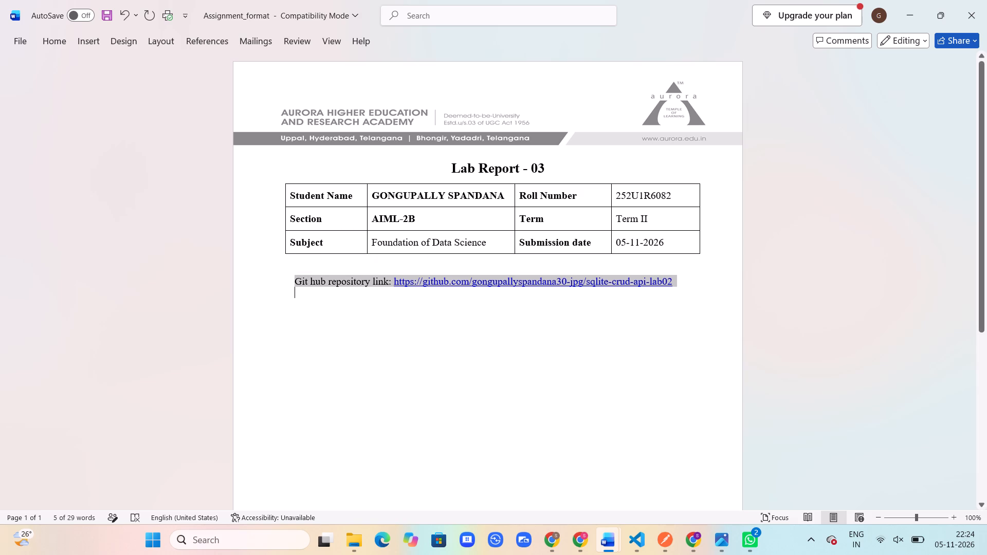
key("Return")
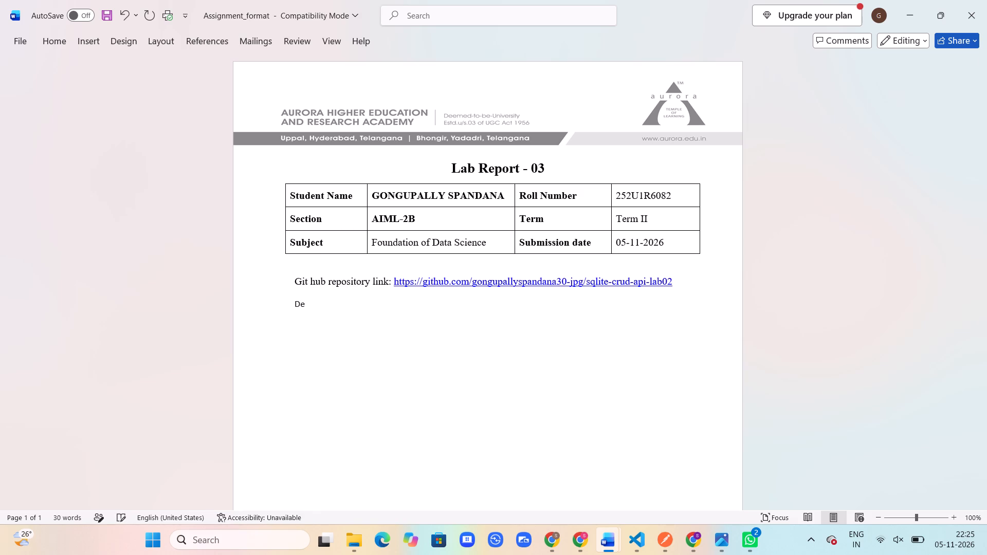
type("ployed")
key("space")
type("link")
key("shift+colon")
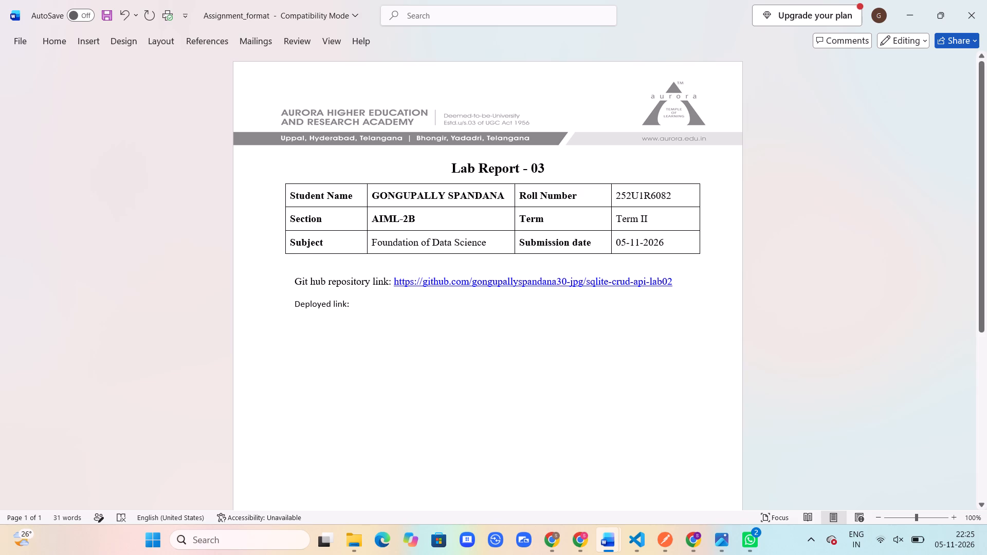
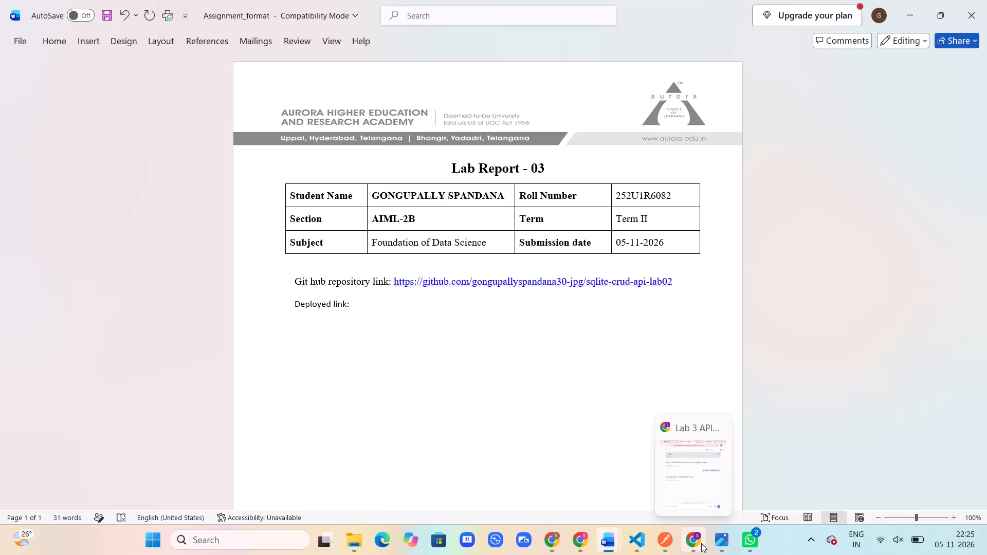
left_click(701, 543)
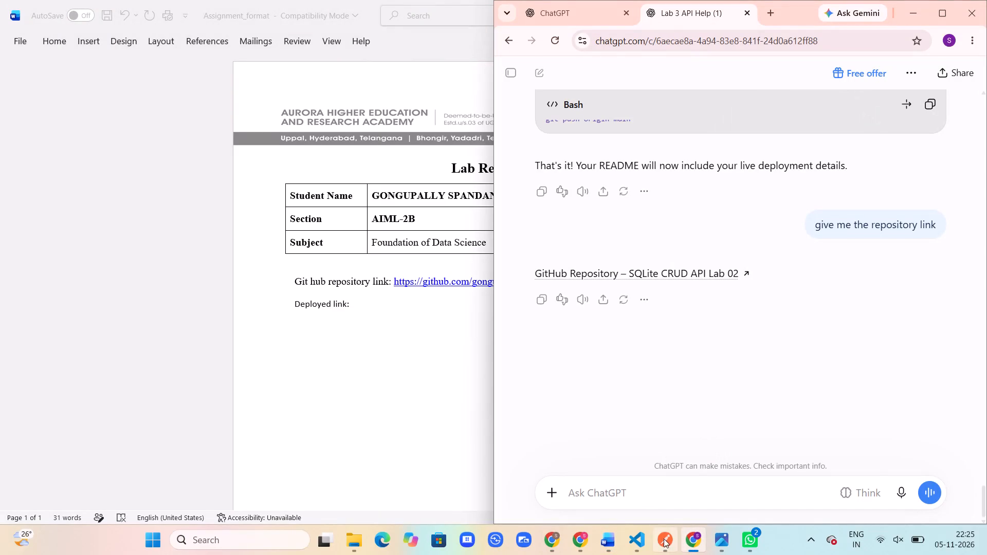
scroll(702, 376, "up", 15)
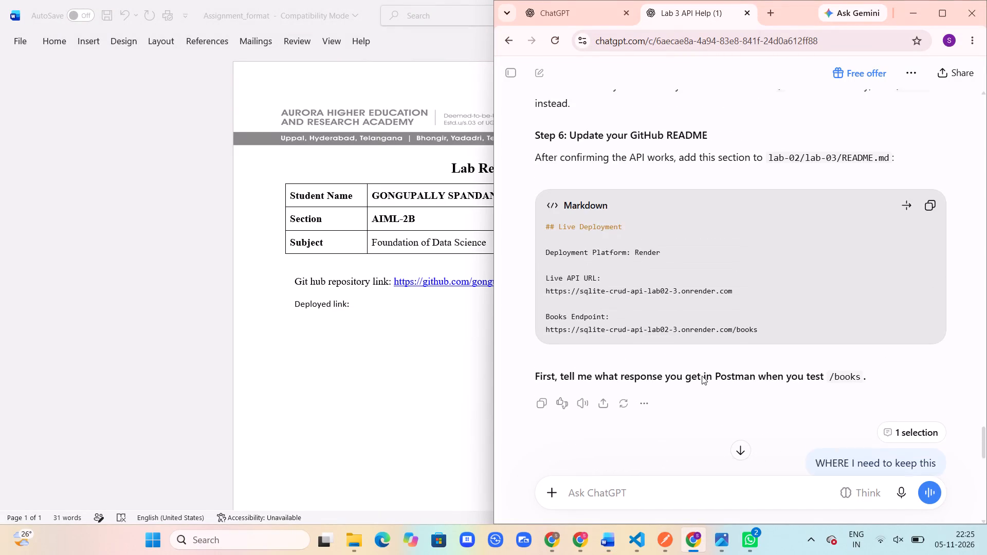
scroll(702, 376, "up", 4)
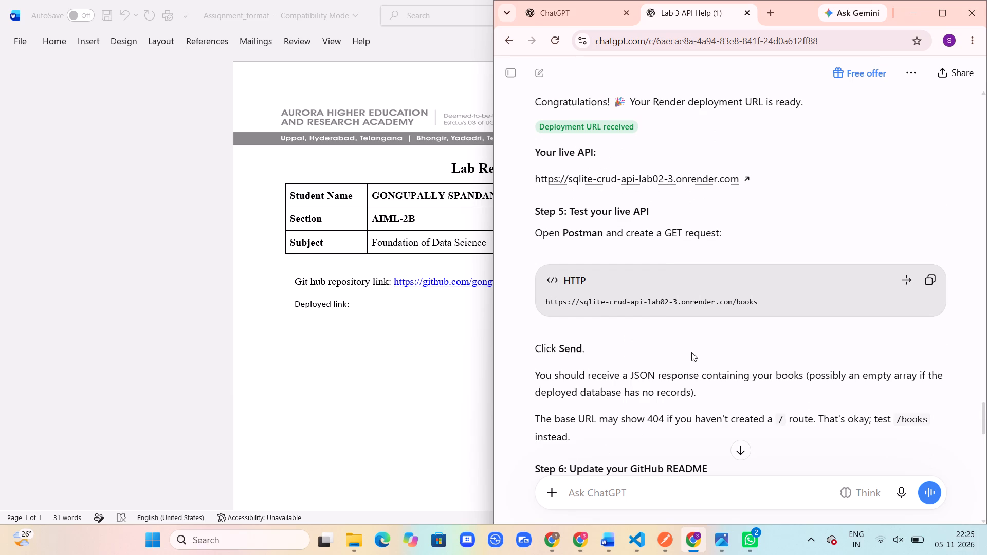
left_click(382, 316)
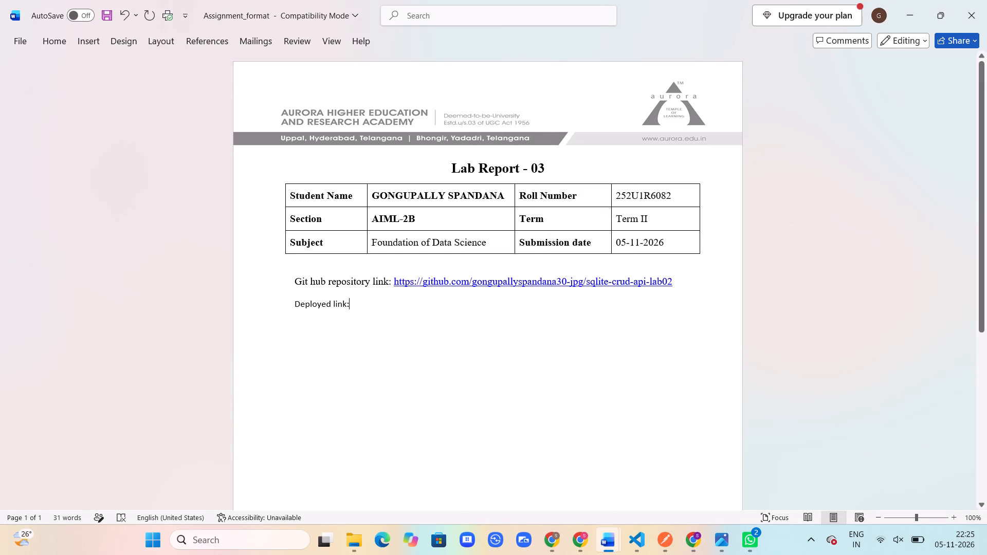
key("super+v")
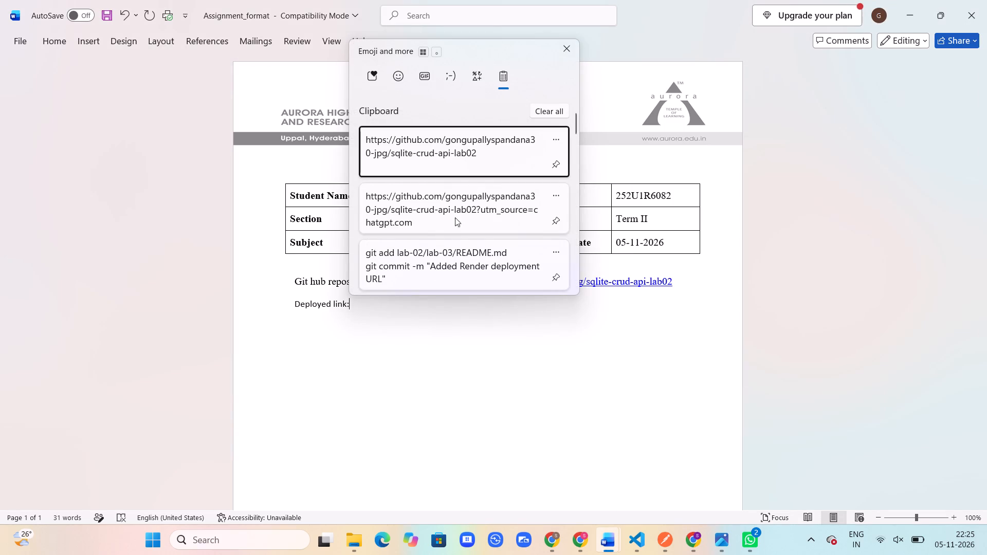
scroll(465, 181, "down", 2)
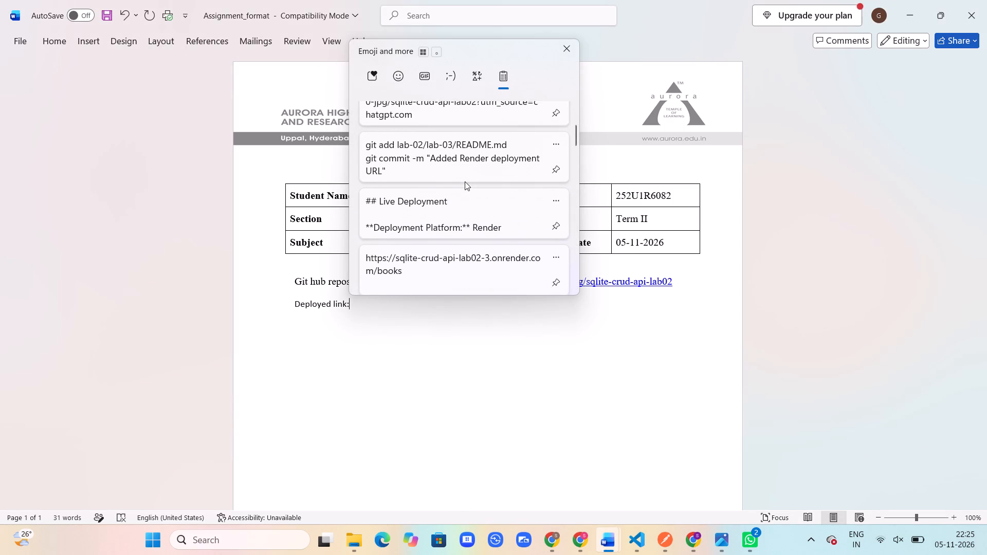
scroll(465, 181, "down", 2)
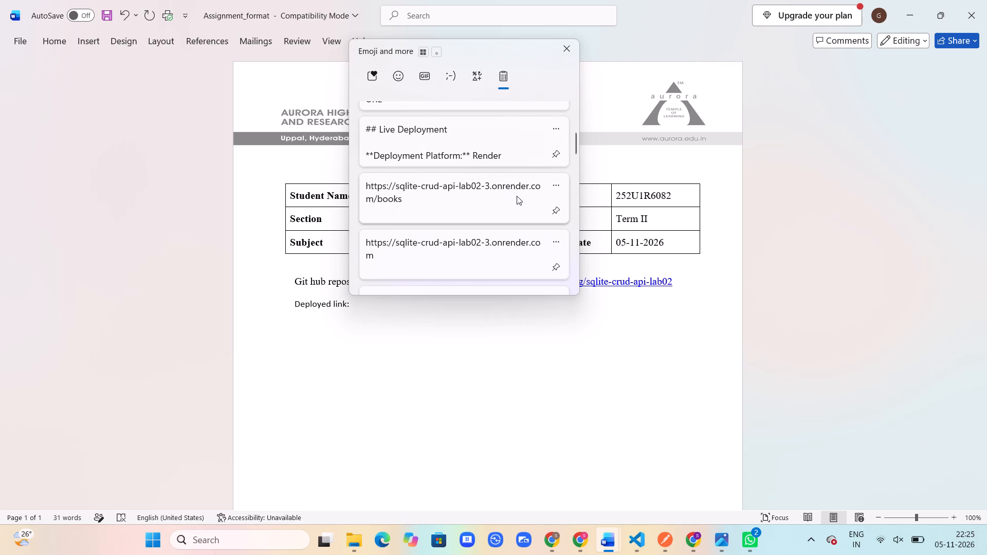
scroll(507, 198, "down", 1)
left_click(469, 222)
key("ctrl+v")
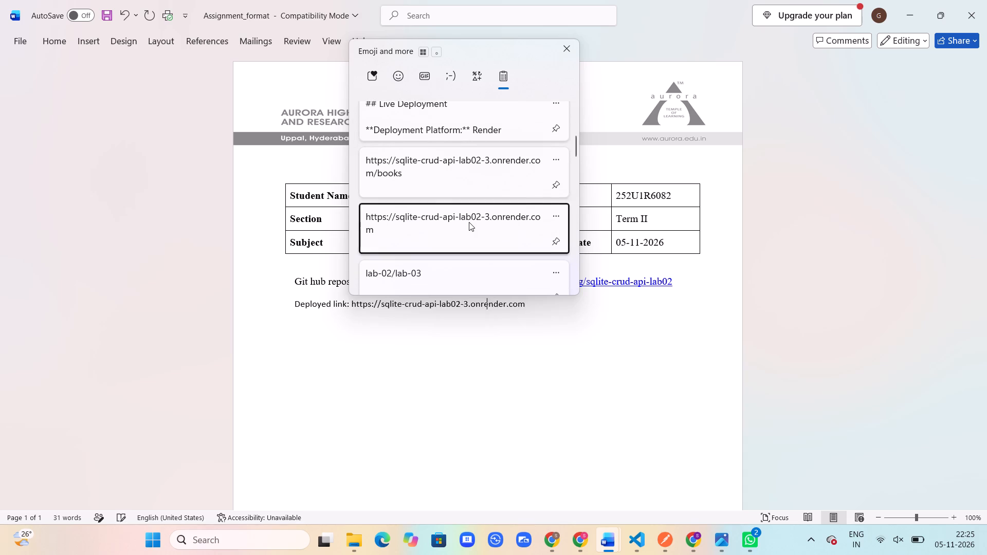
key("Return")
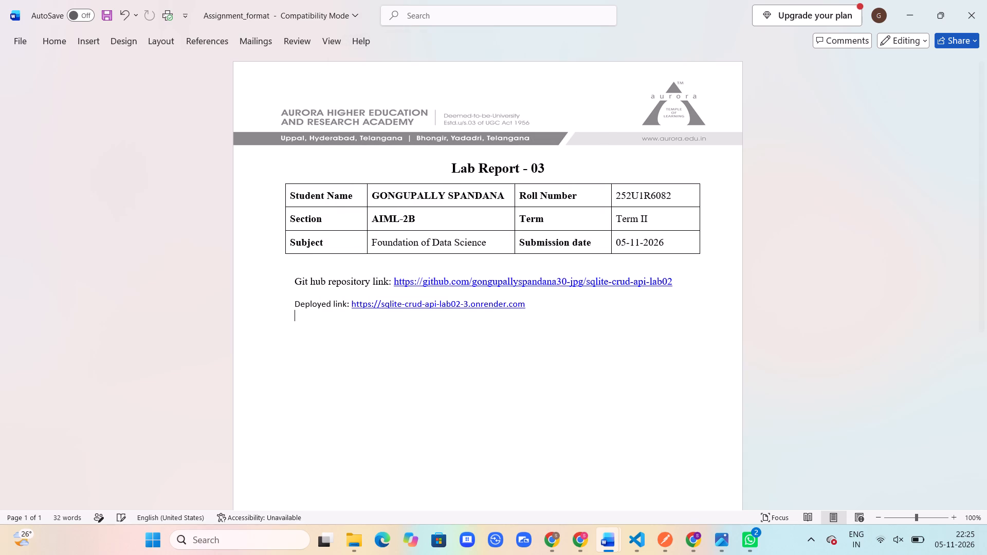
Format the whole deployed link line, label and URL, as Times New Roman at size 12.
left_click_drag(547, 299, 466, 302)
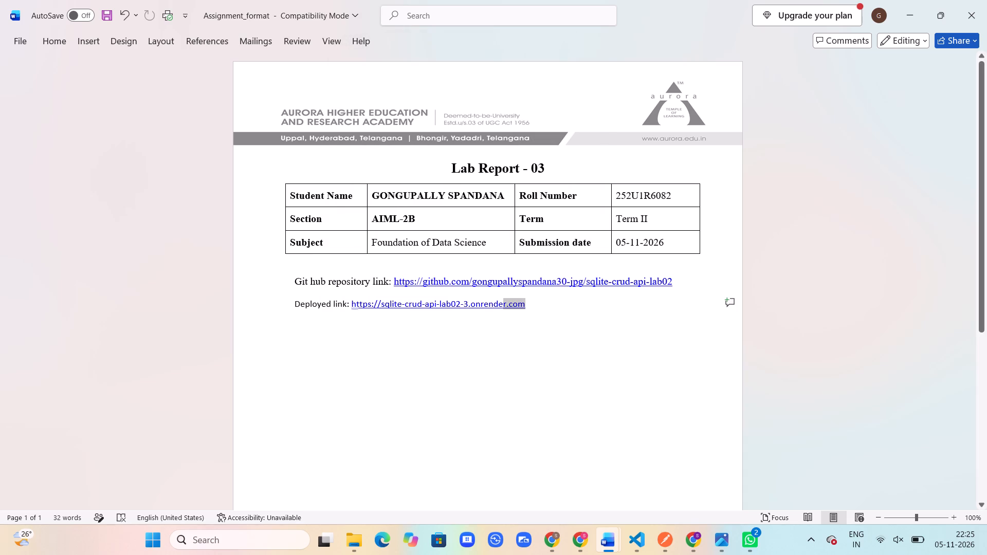
left_click_drag(466, 302, 294, 303)
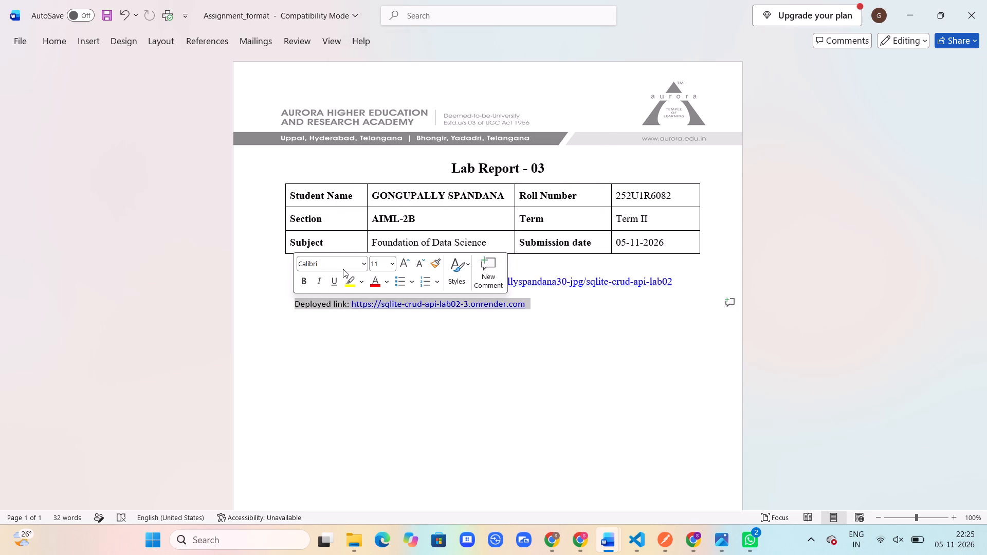
left_click(364, 265)
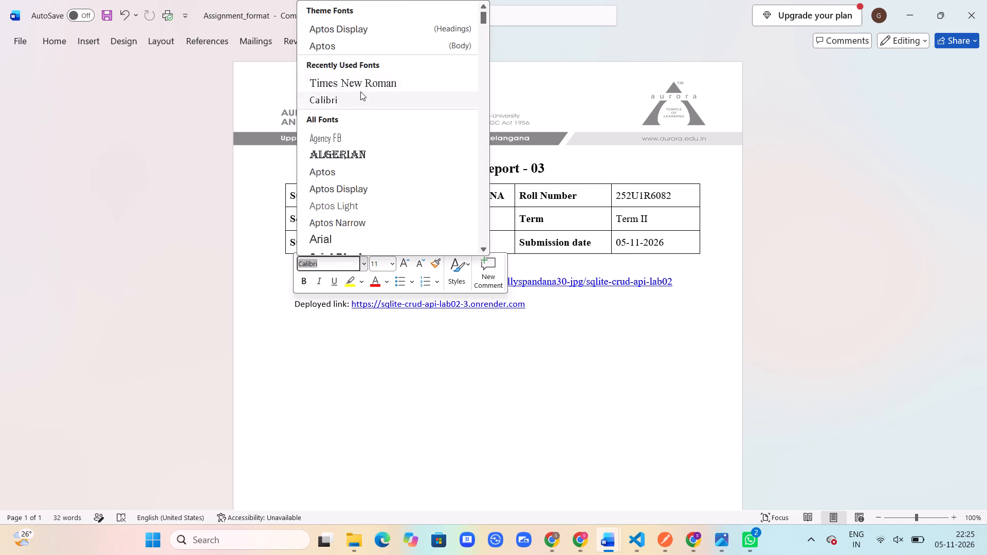
left_click(358, 86)
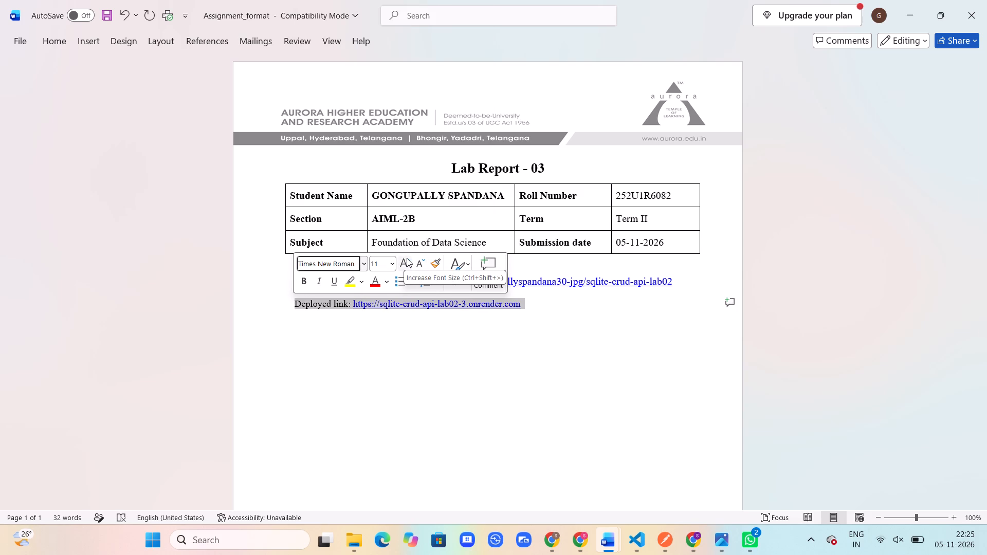
left_click(408, 258)
left_click(465, 361)
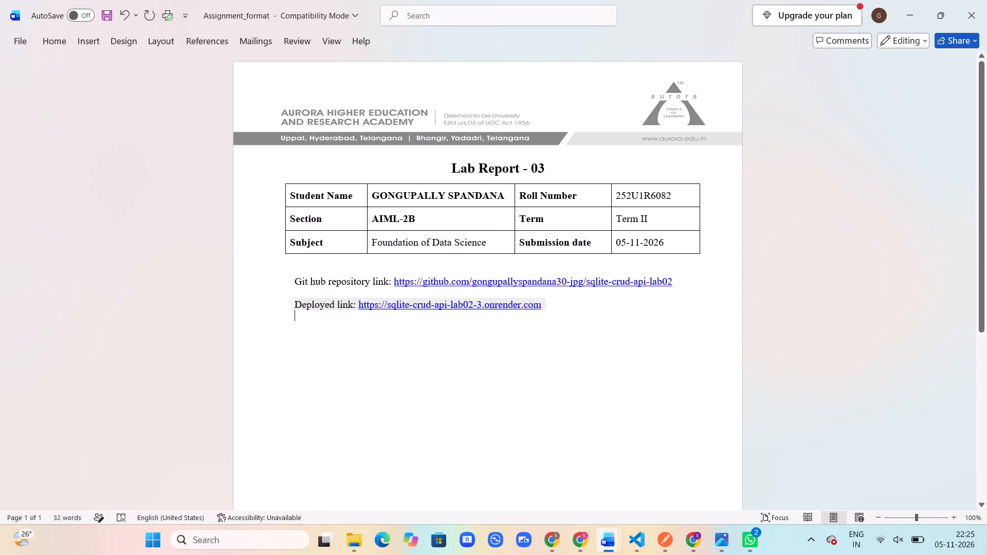
Add the label "Screenshots:" on a new line below the deployed link.
key("Return")
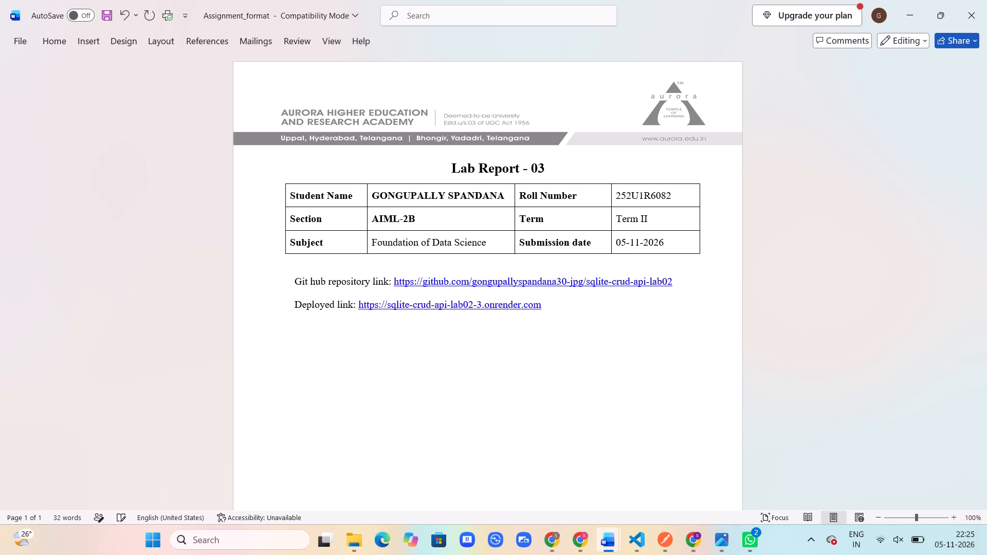
key("s")
type("creenshots")
key("shift+colon")
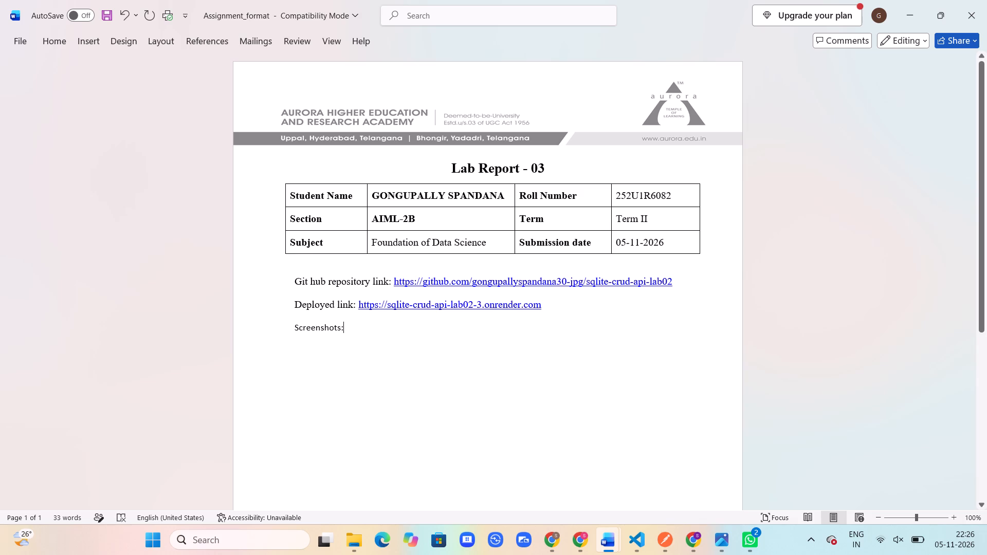
Format the "Screenshots:" label as Times New Roman at size 12 and start a new line below it.
left_click_drag(369, 330, 295, 325)
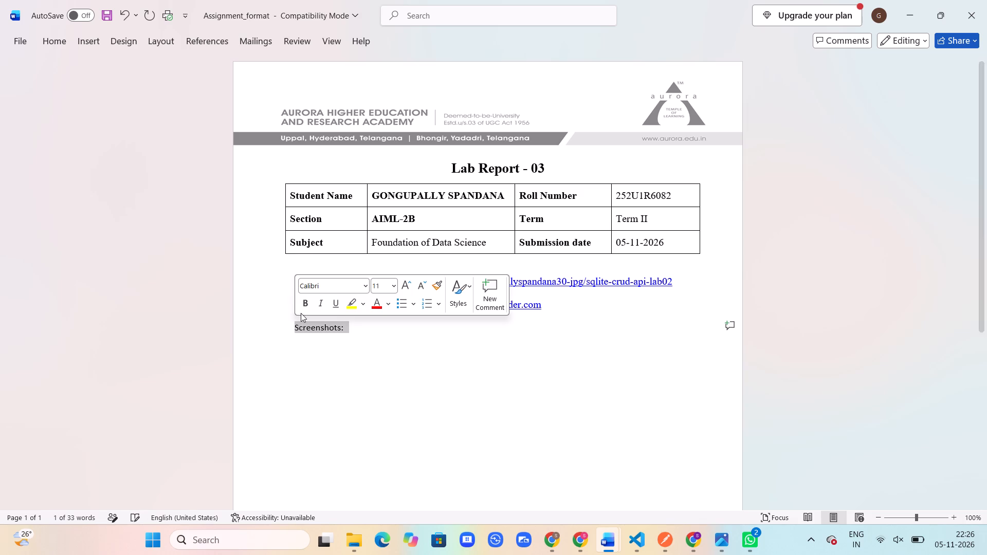
left_click(367, 286)
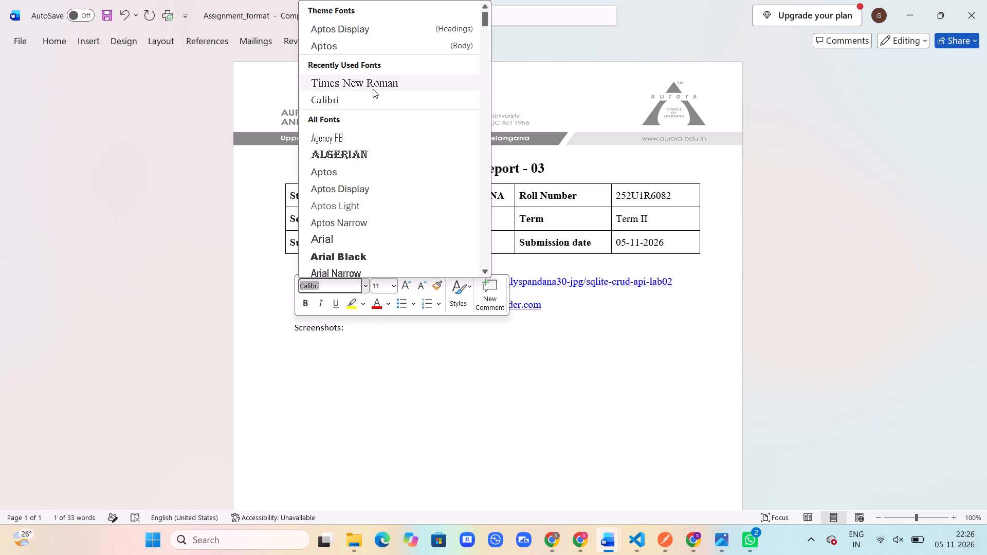
left_click(372, 89)
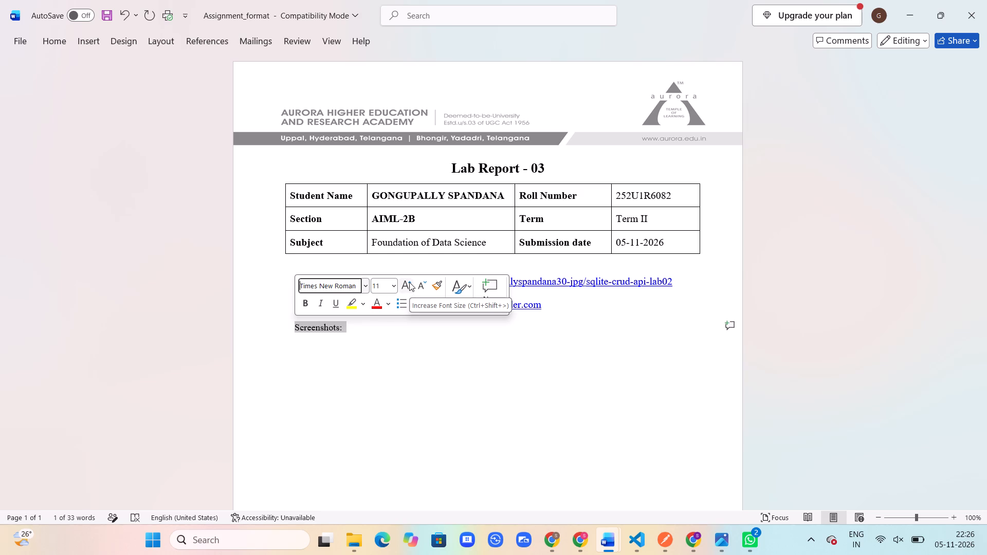
left_click(409, 282)
left_click(404, 374)
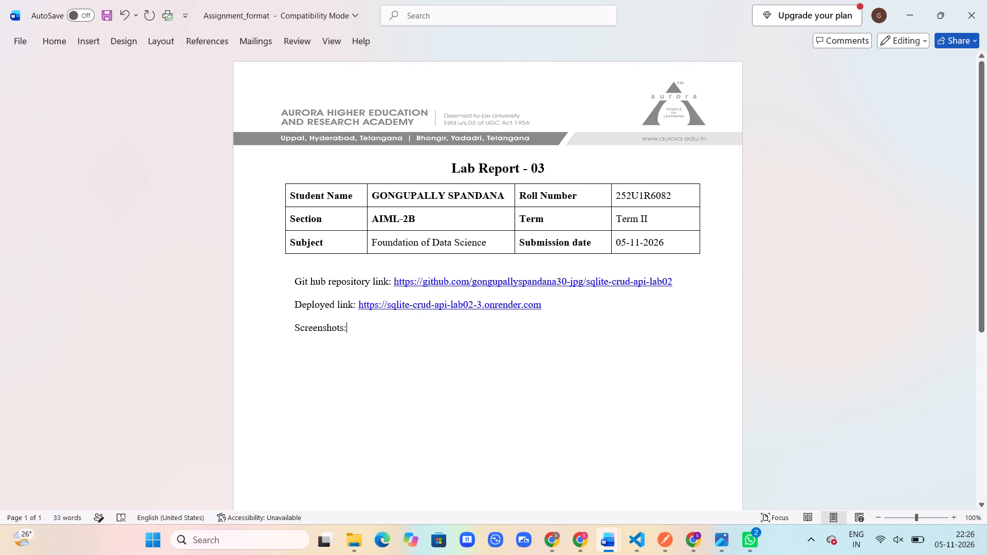
key("Return")
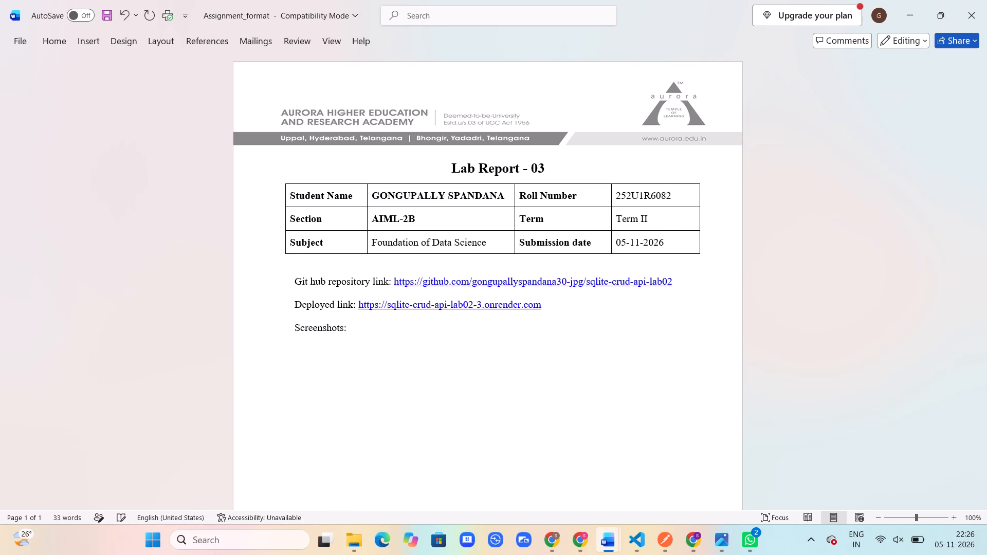
key("Return")
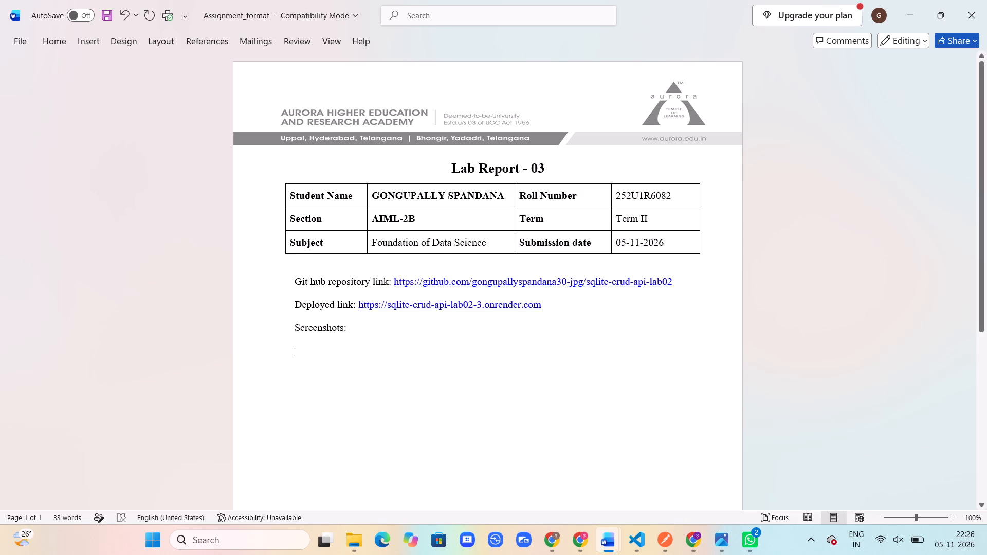
Switch to the lab-03 screenshots folder in File Explorer.
left_click(356, 540)
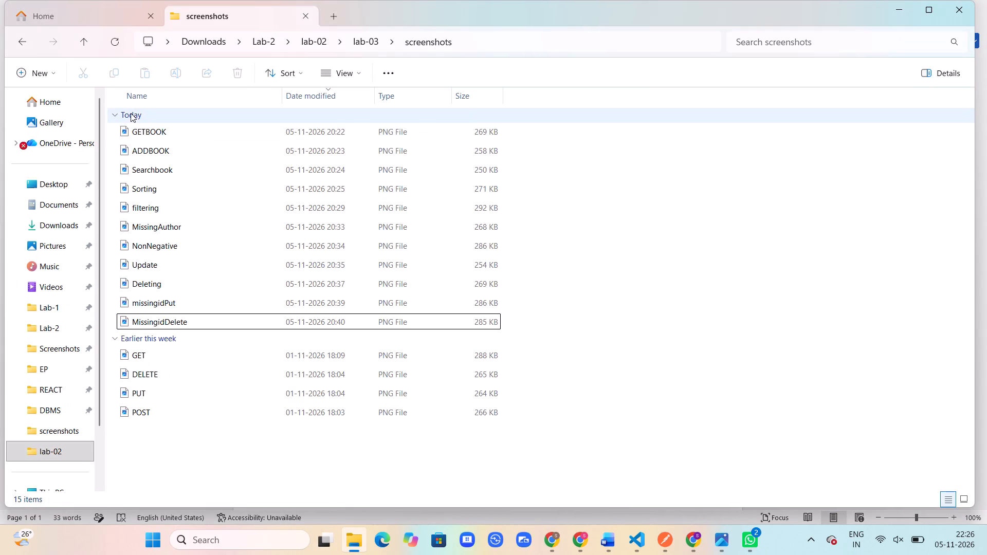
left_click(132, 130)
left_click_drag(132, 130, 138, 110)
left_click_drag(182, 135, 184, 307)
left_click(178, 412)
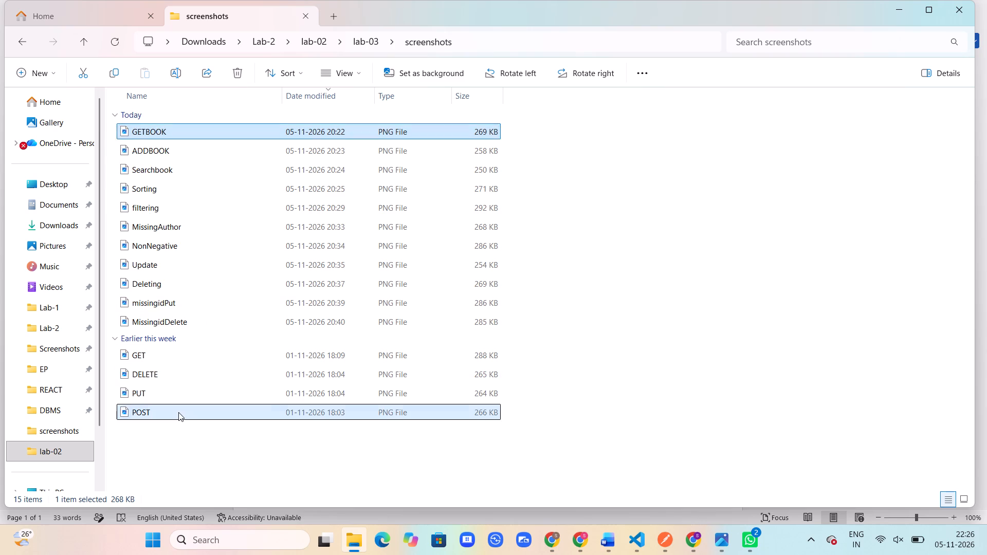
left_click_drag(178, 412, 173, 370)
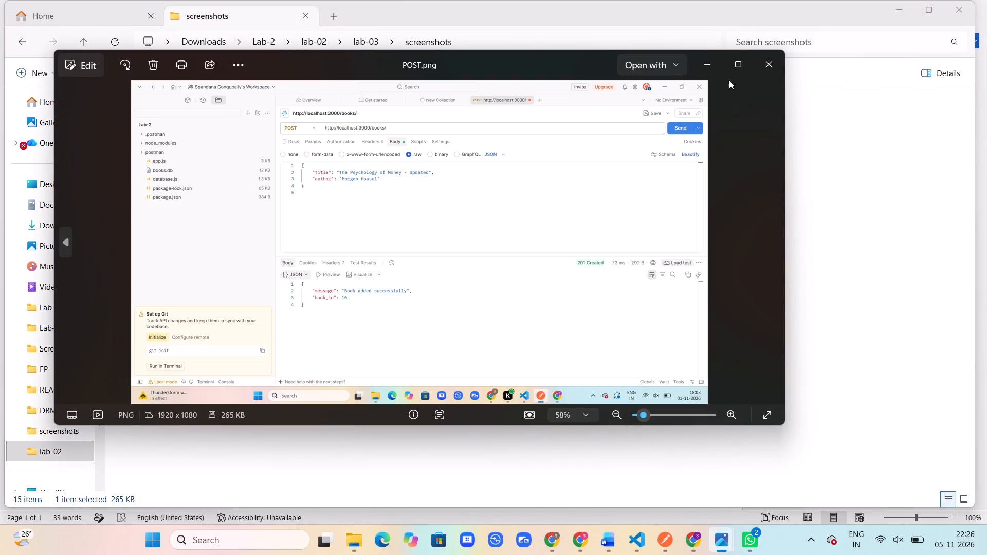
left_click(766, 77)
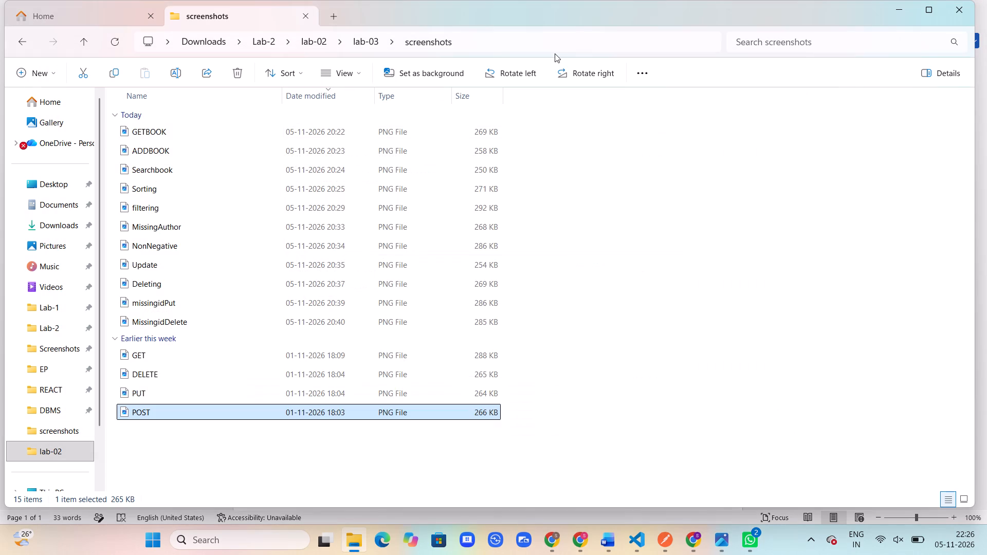
Select all the PNG files in the lab-03 screenshots folder and copy them.
left_click(634, 74)
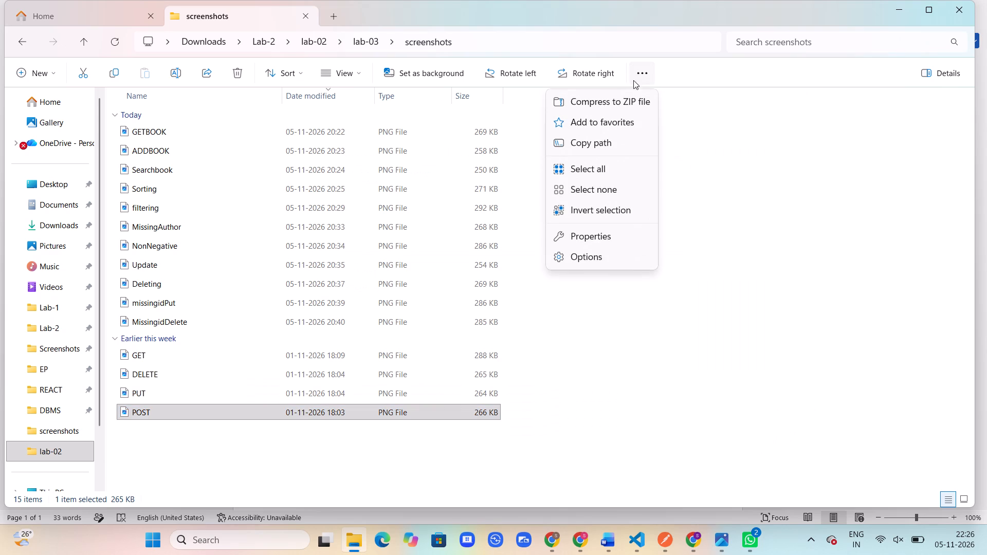
left_click(608, 171)
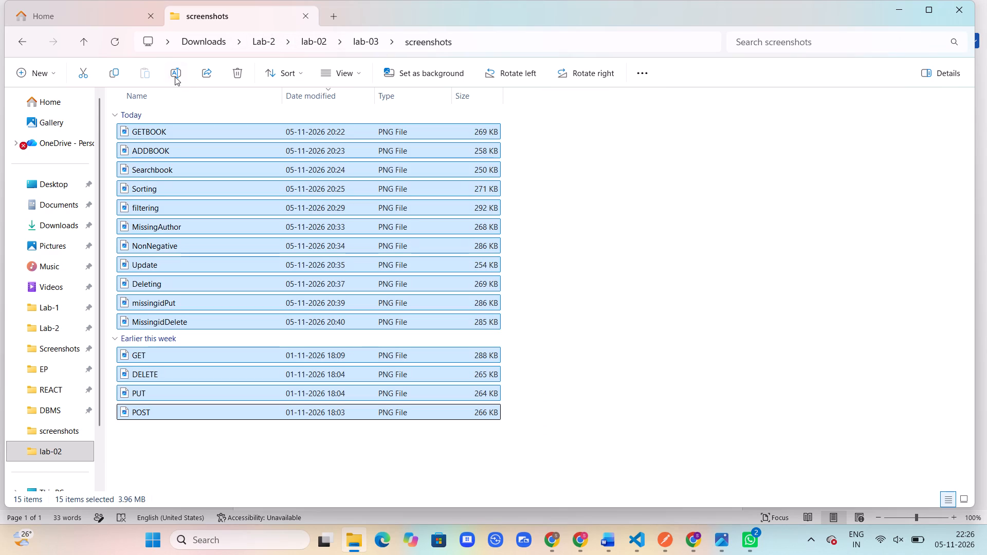
left_click(117, 72)
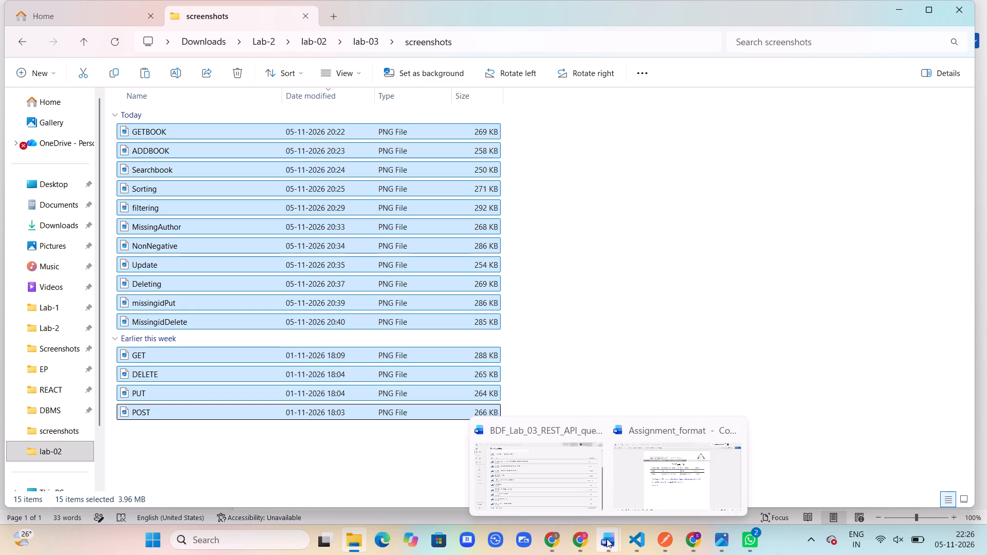
Switch to the Assignment_format document in Word and paste the copied screenshots below the "Screenshots:" label.
left_click(651, 473)
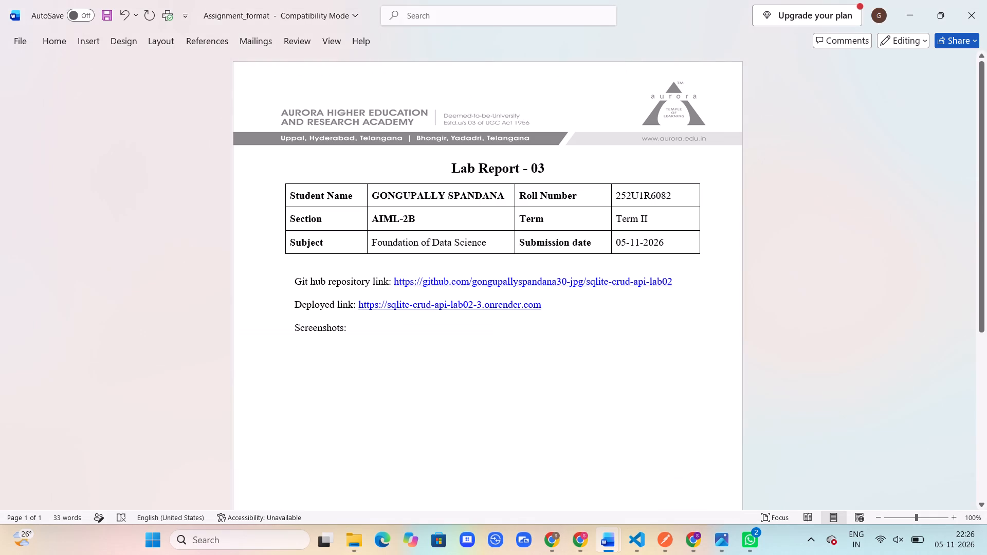
key("ctrl+v")
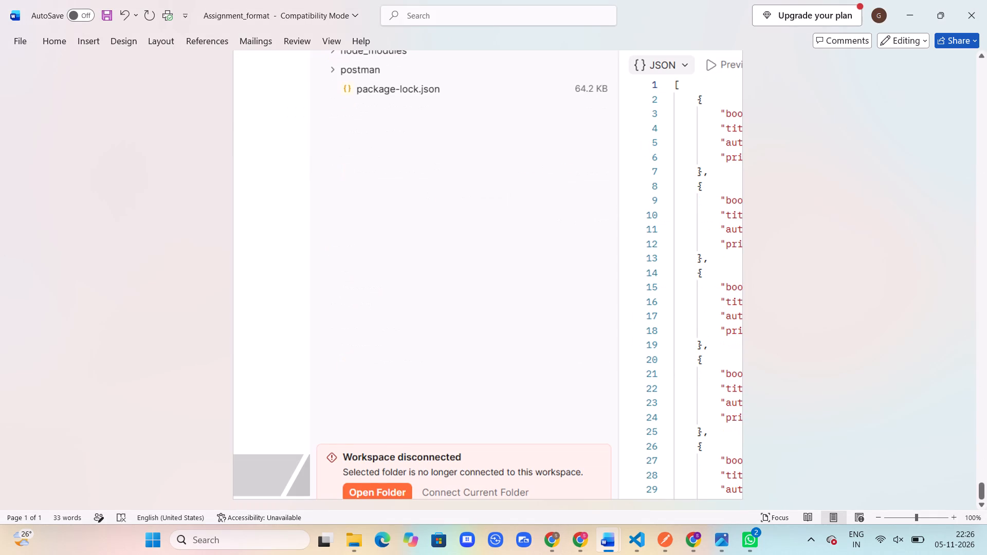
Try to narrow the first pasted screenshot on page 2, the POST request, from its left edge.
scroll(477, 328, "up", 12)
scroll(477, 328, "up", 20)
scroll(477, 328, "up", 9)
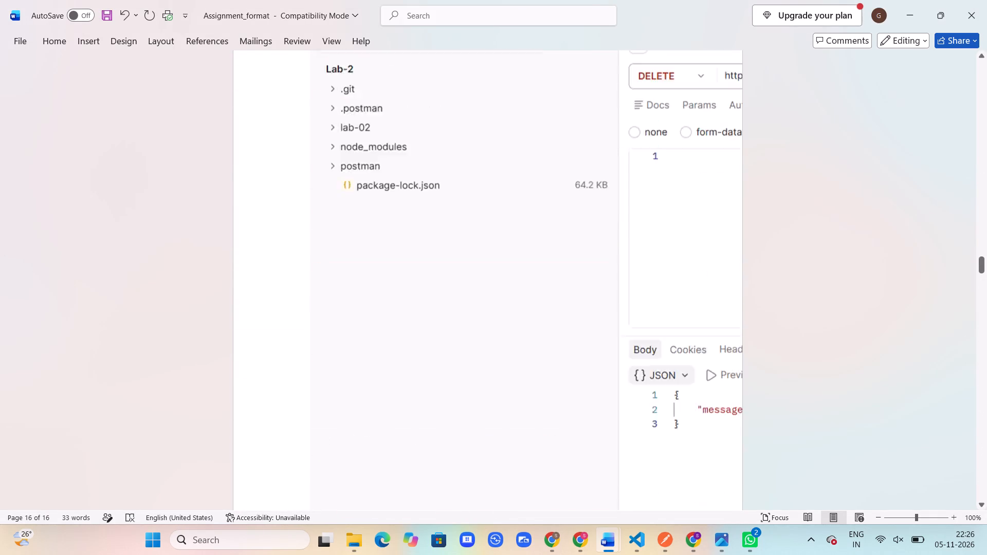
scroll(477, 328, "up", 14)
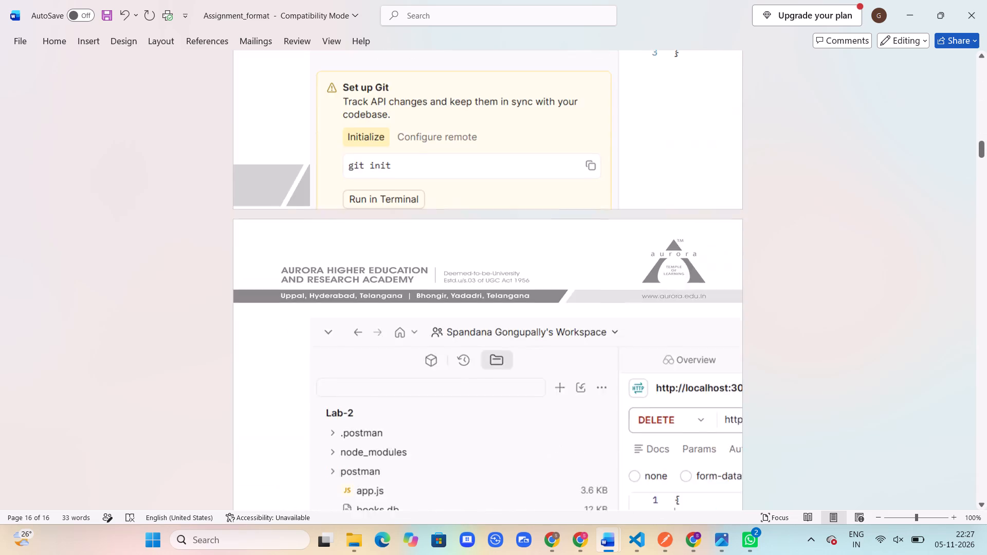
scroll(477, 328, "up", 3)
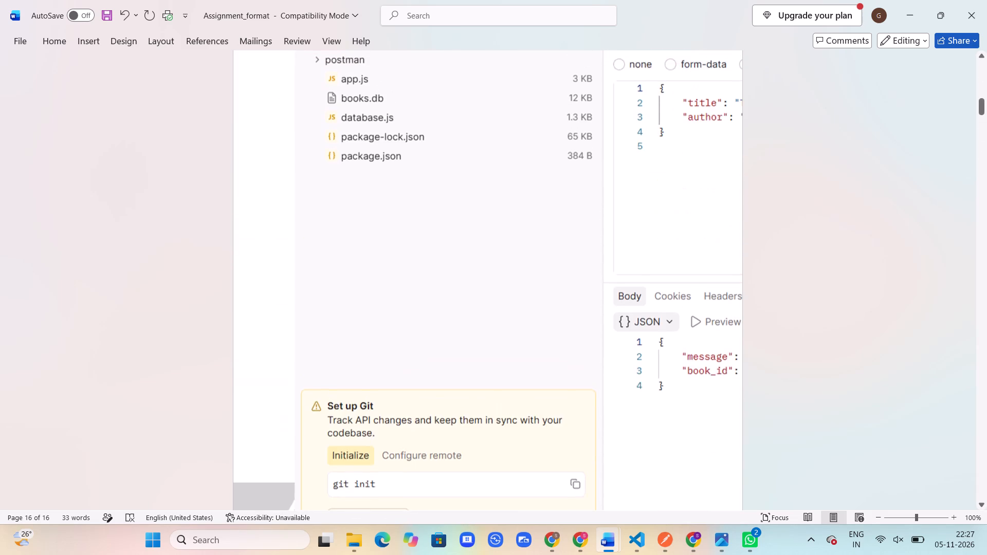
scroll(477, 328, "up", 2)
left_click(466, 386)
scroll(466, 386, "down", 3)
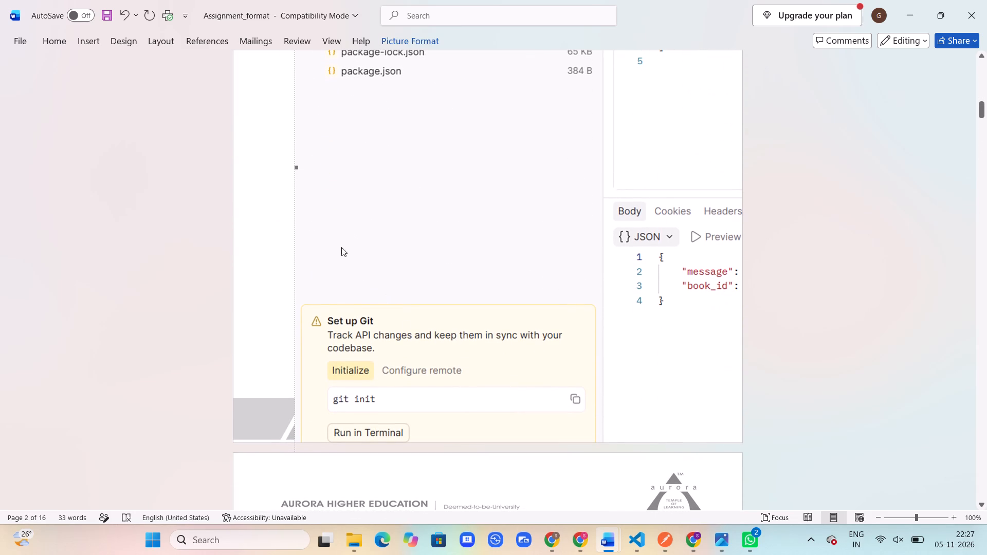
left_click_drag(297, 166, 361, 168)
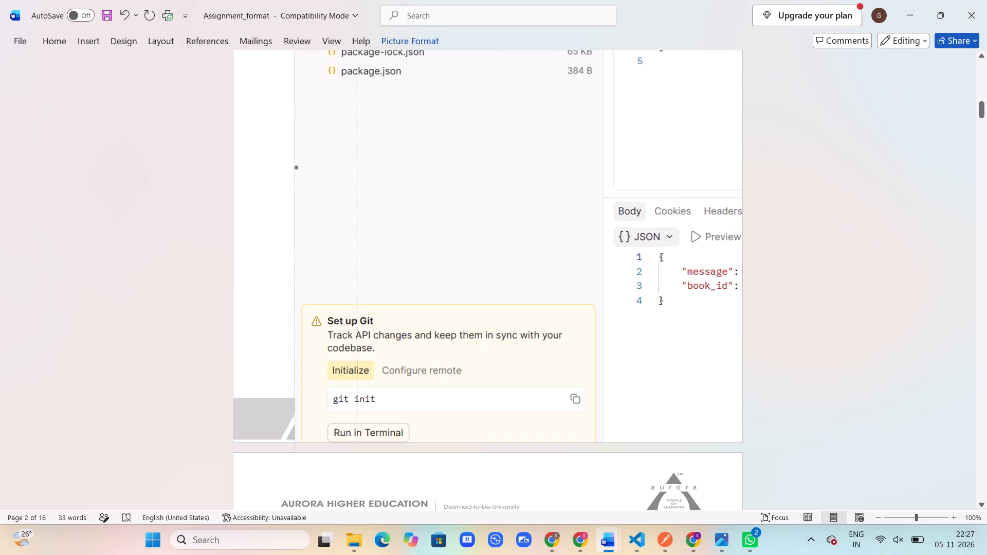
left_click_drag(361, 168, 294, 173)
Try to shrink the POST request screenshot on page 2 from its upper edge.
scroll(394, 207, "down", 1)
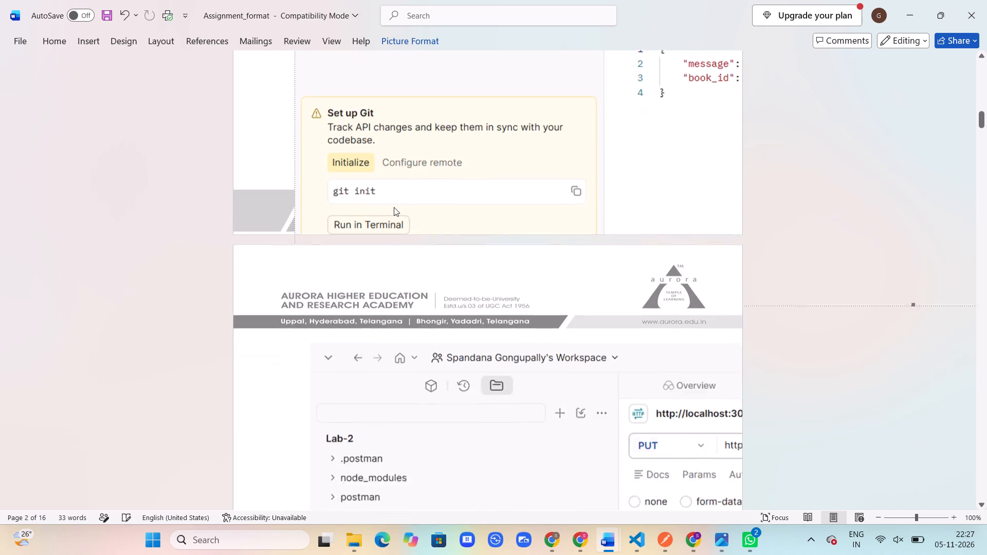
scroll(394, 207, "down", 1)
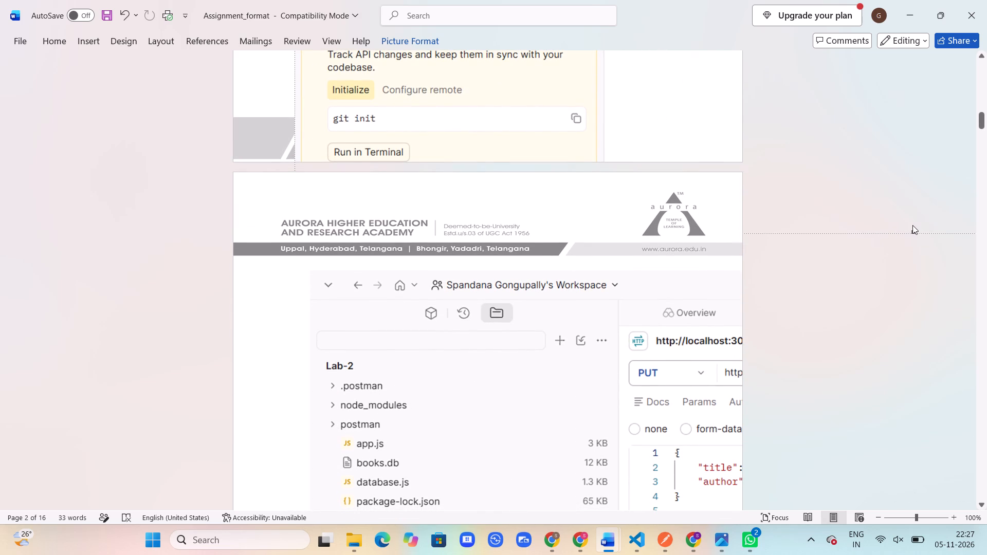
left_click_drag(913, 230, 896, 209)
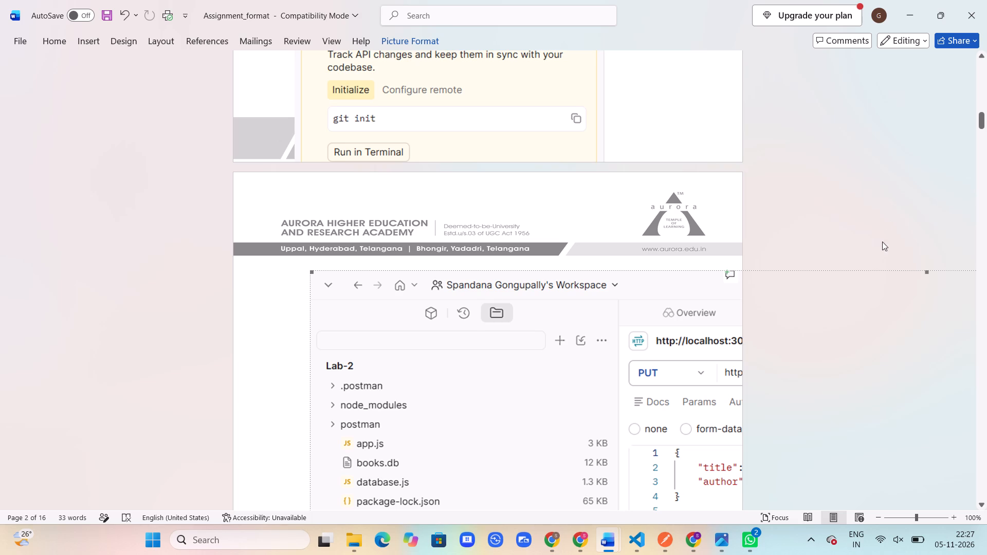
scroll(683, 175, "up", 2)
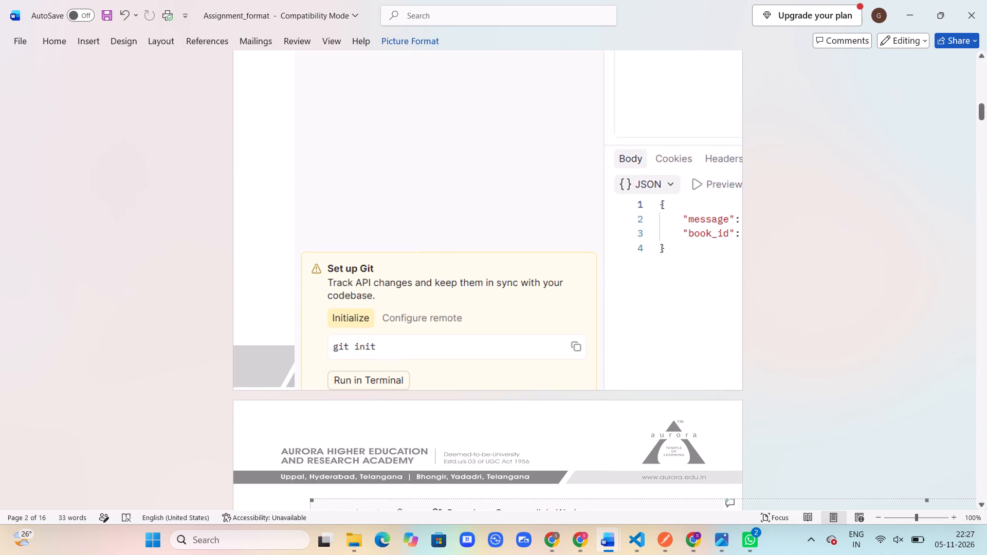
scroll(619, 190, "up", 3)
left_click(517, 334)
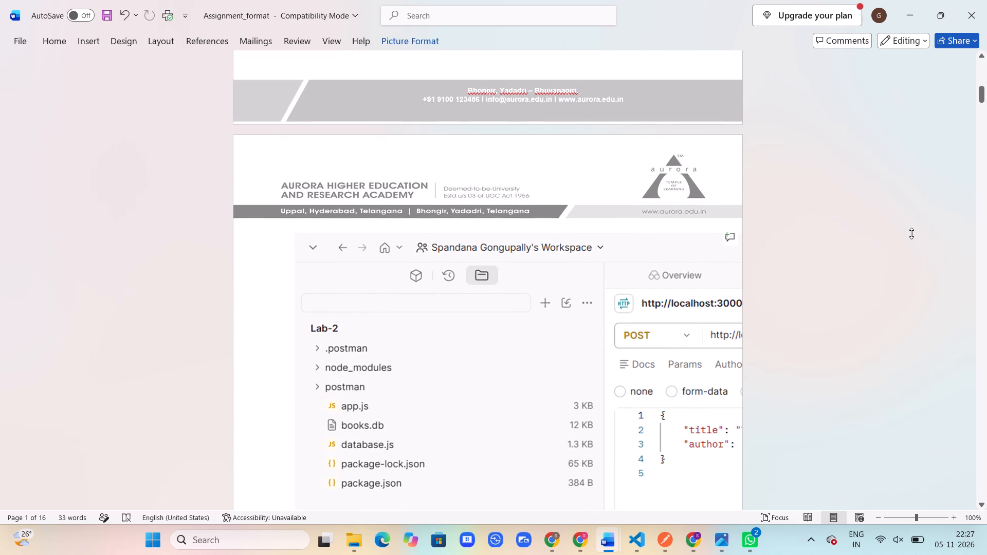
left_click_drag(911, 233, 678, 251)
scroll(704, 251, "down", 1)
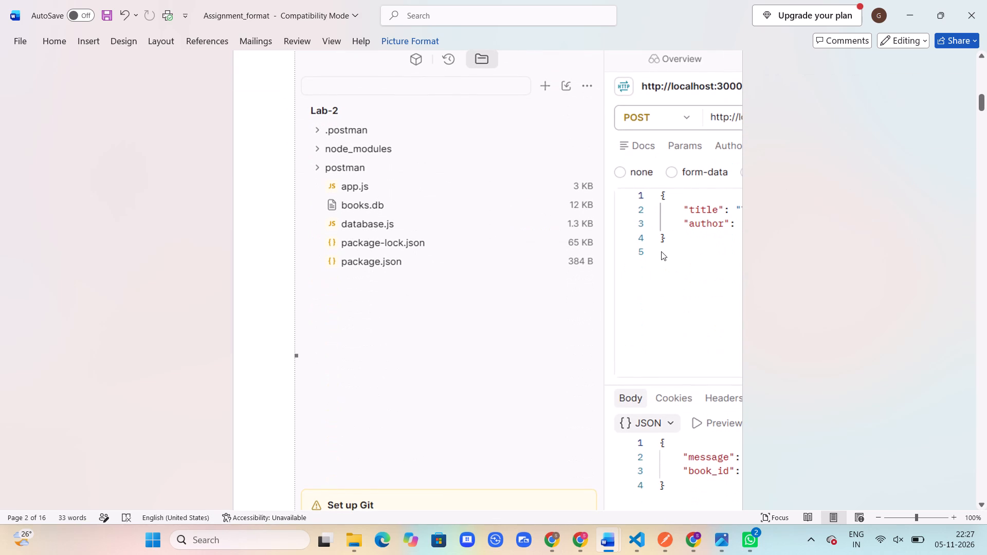
Undo the resizing and the paste of all screenshots below the "Screenshots:" label.
key("ctrl+z")
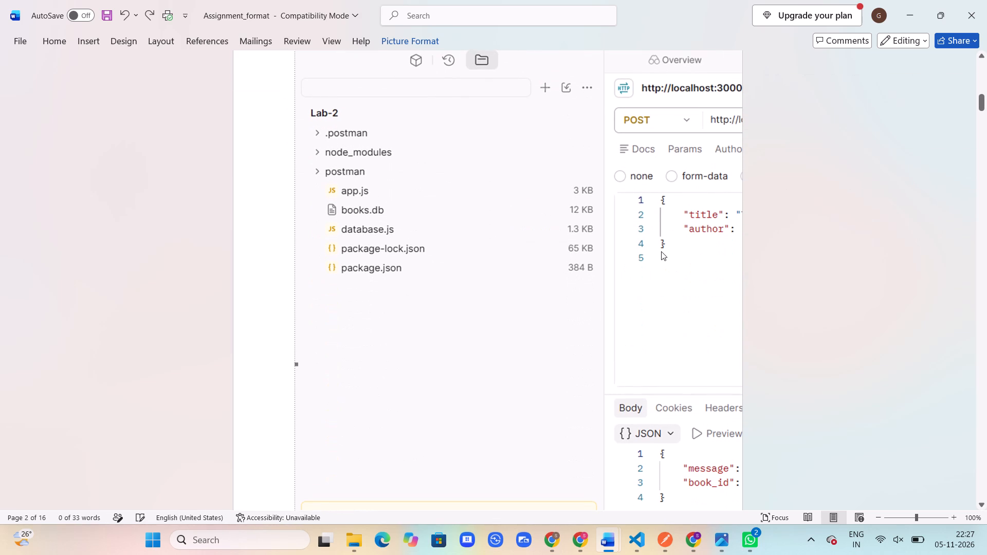
key("ctrl+z")
key("ctrl+z")
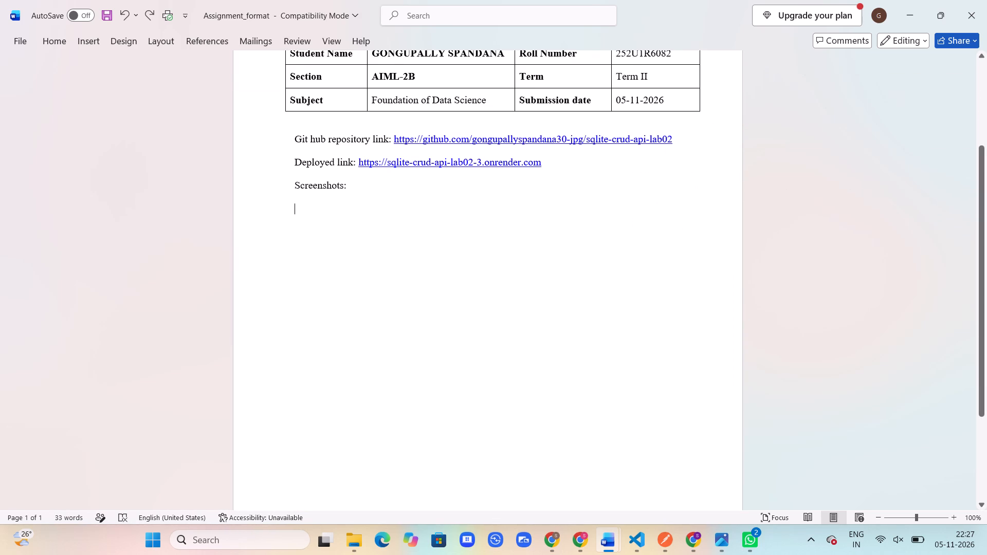
Check the clipboard history for the copied screenshots and close it.
key("super+v")
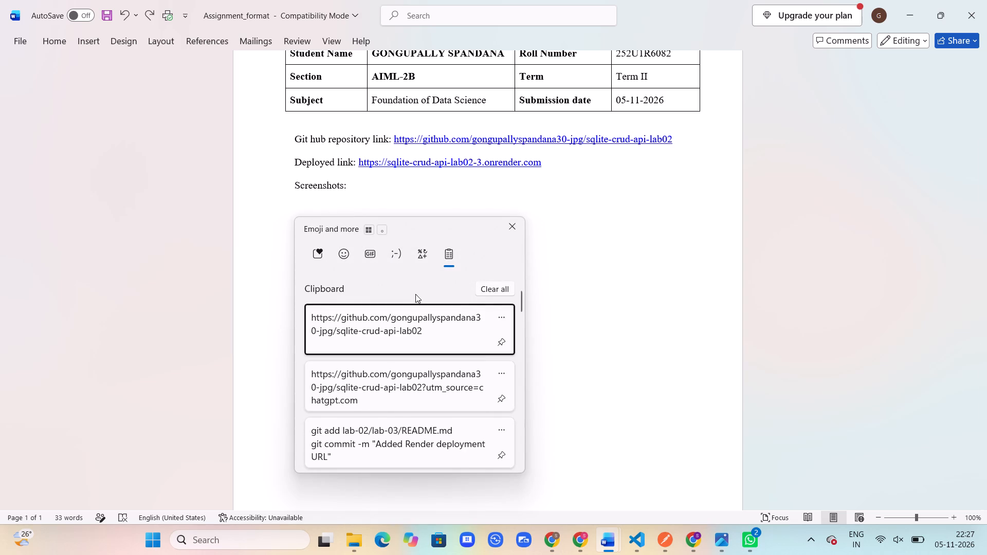
left_click(513, 227)
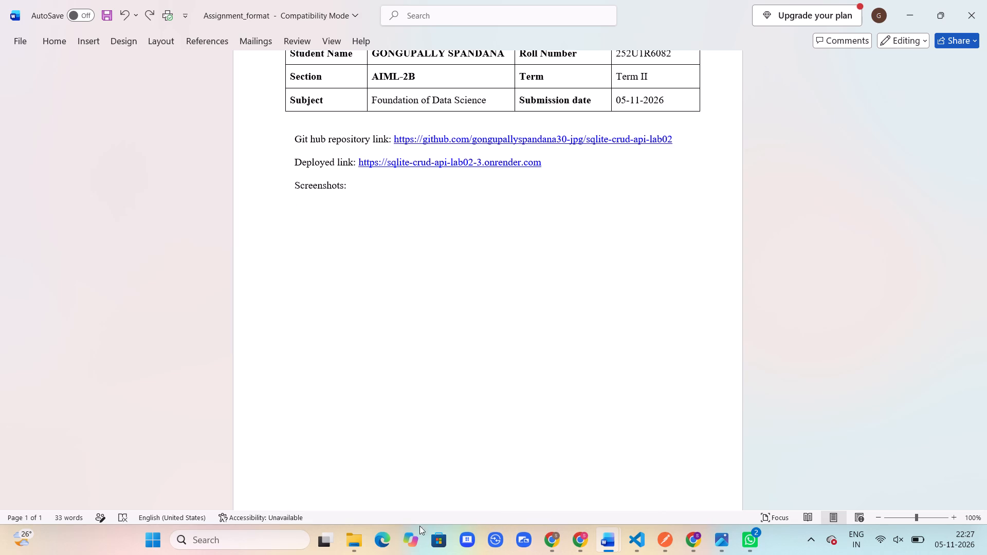
Switch to the lab-03 screenshots folder in File Explorer and arrange it side by side with the Word document.
left_click(355, 536)
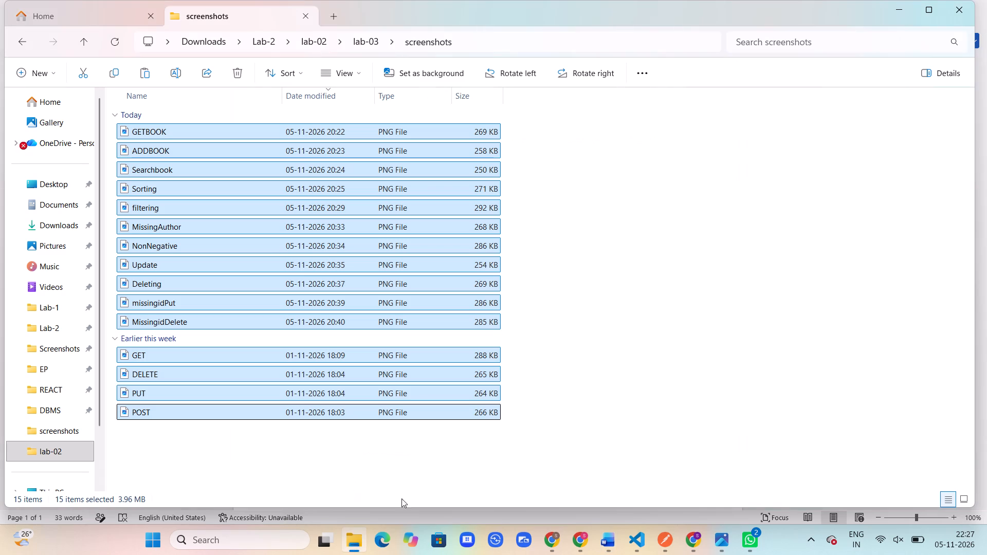
left_click(900, 195)
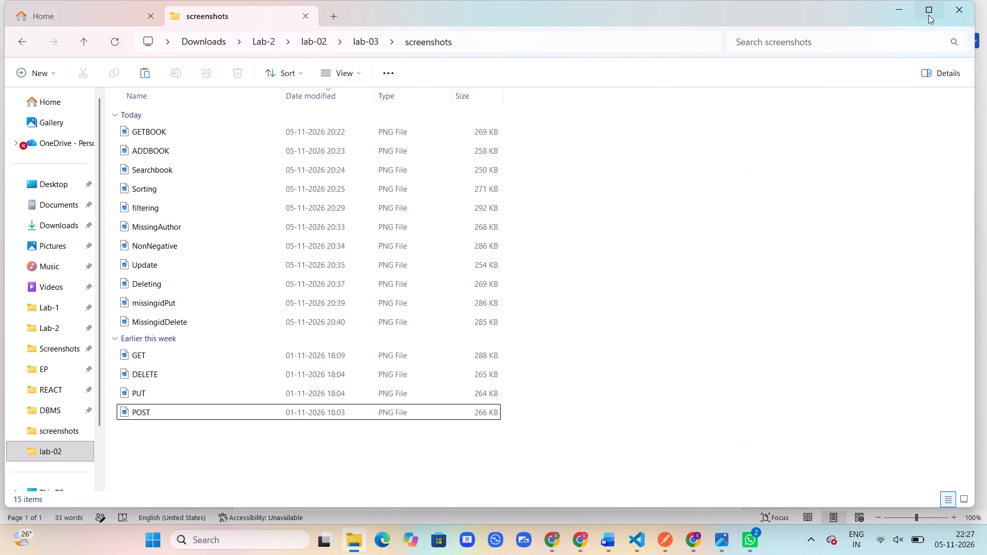
left_click(890, 41)
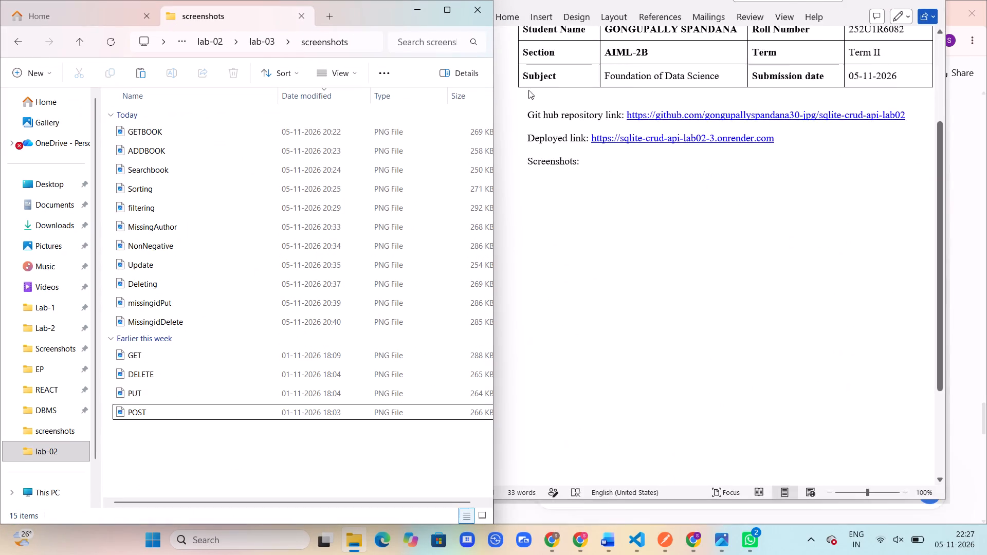
left_click(331, 139)
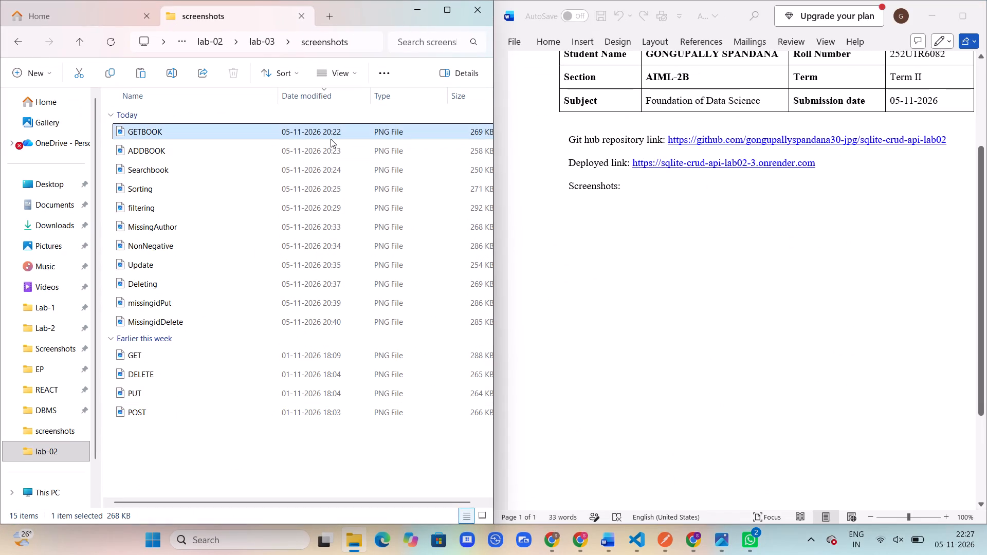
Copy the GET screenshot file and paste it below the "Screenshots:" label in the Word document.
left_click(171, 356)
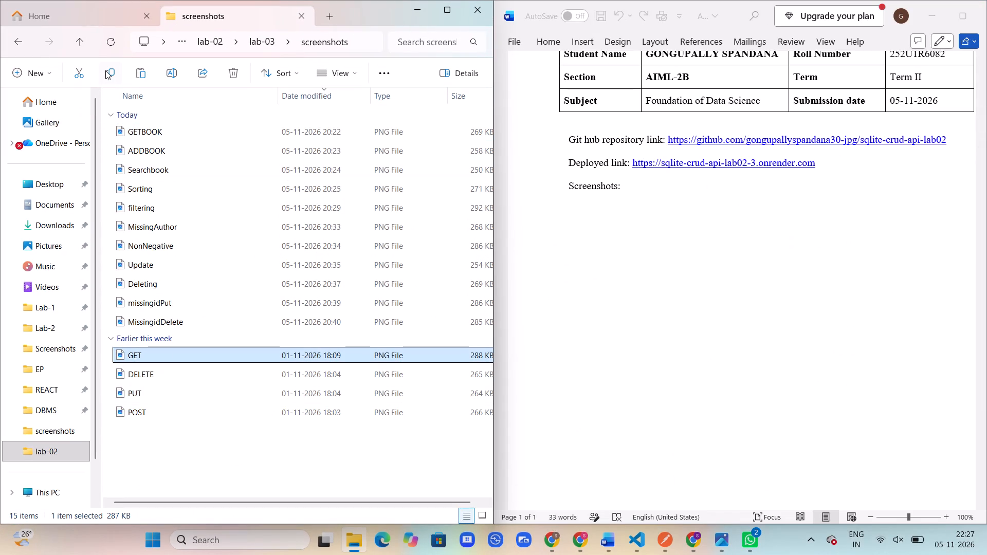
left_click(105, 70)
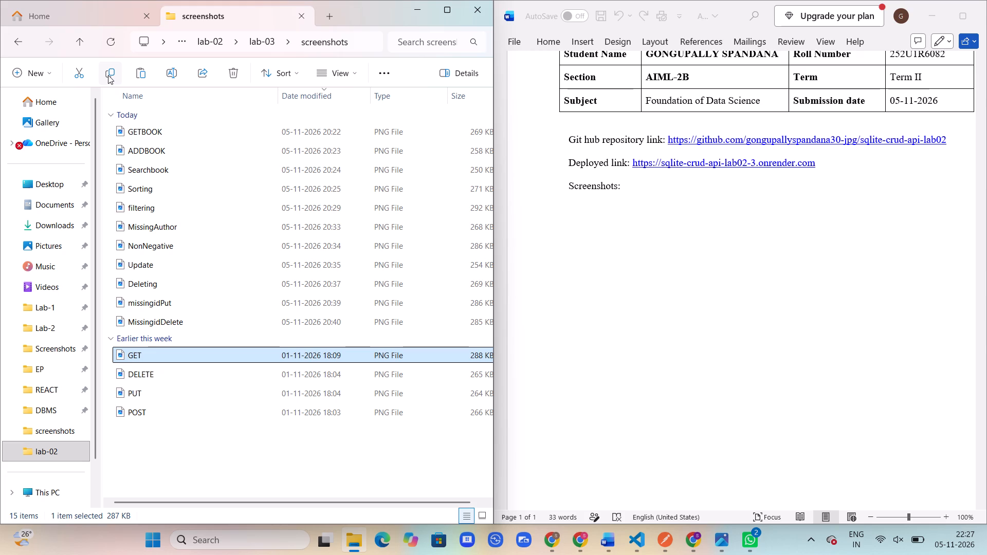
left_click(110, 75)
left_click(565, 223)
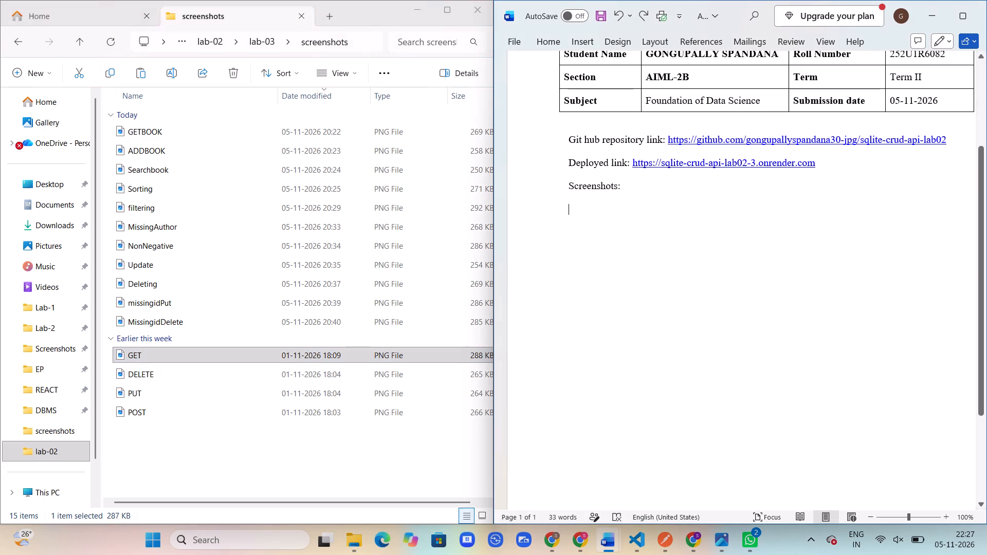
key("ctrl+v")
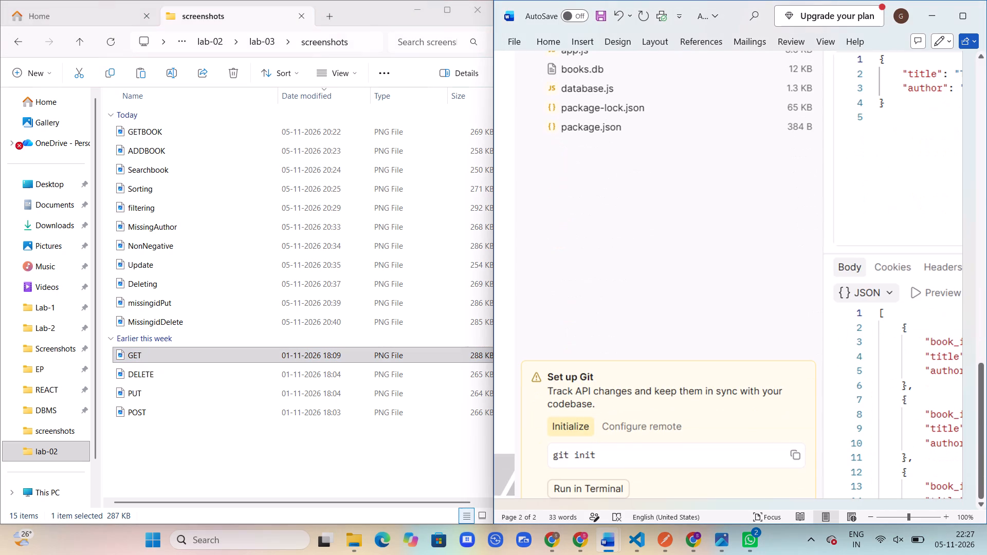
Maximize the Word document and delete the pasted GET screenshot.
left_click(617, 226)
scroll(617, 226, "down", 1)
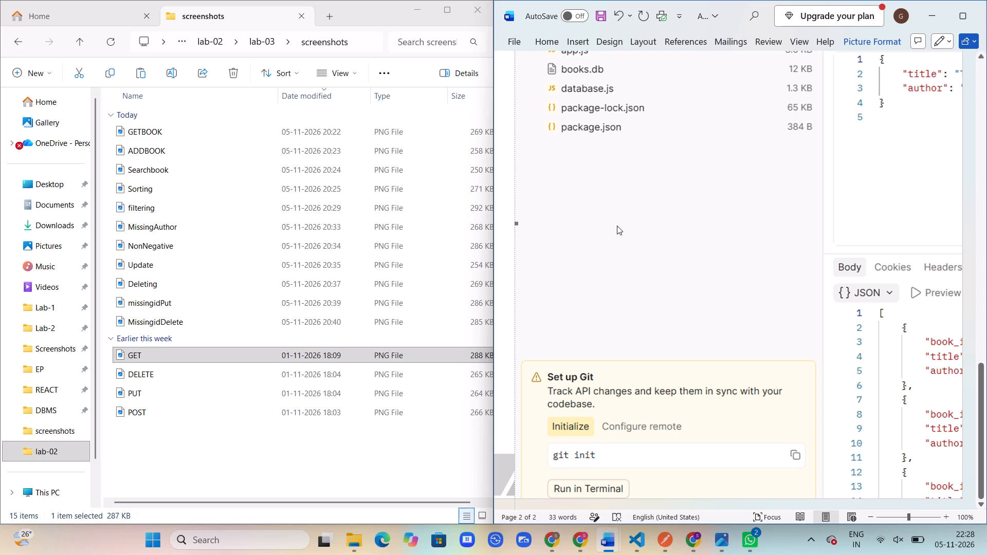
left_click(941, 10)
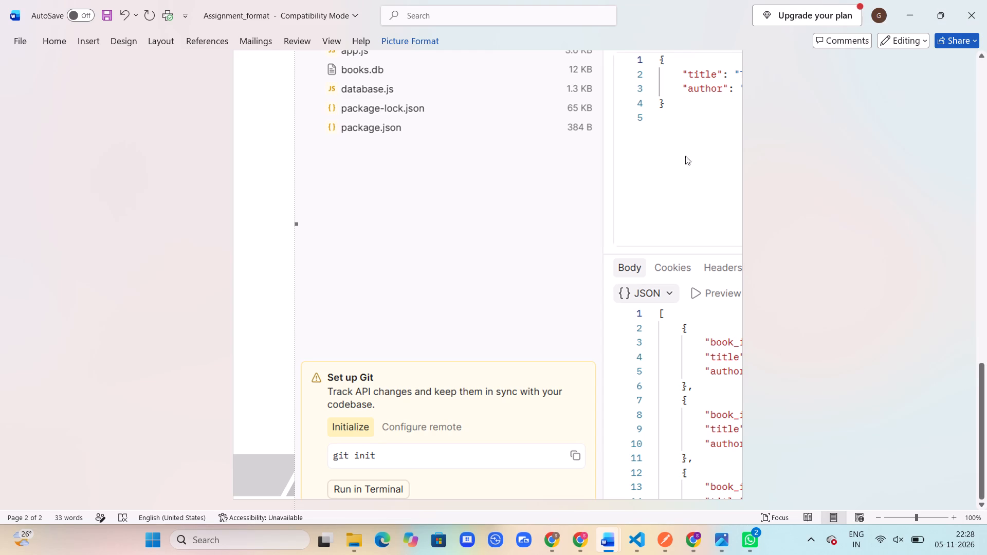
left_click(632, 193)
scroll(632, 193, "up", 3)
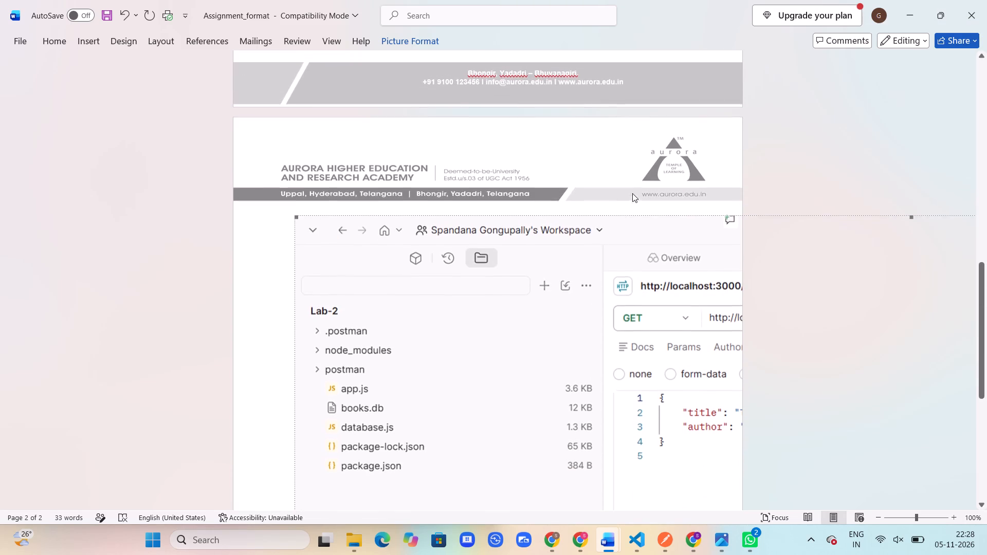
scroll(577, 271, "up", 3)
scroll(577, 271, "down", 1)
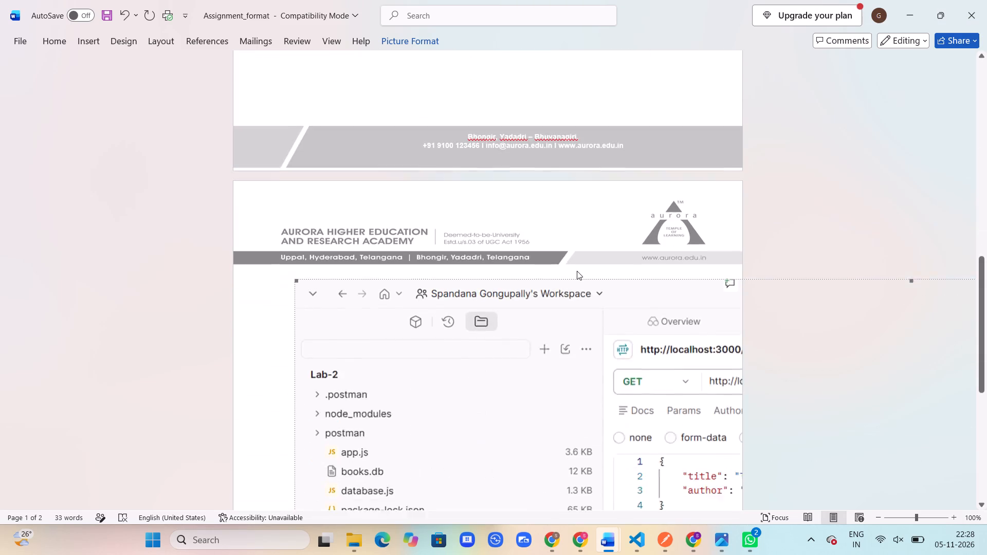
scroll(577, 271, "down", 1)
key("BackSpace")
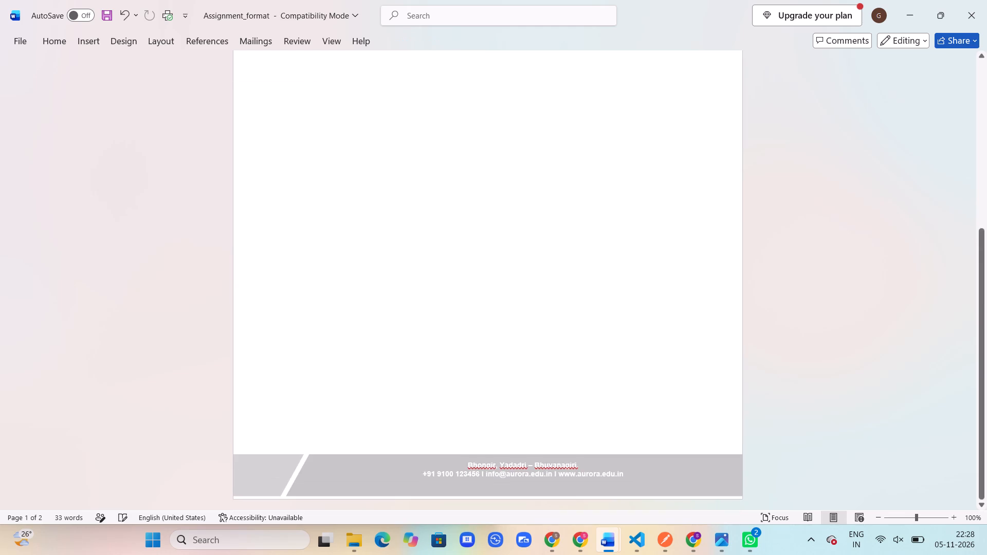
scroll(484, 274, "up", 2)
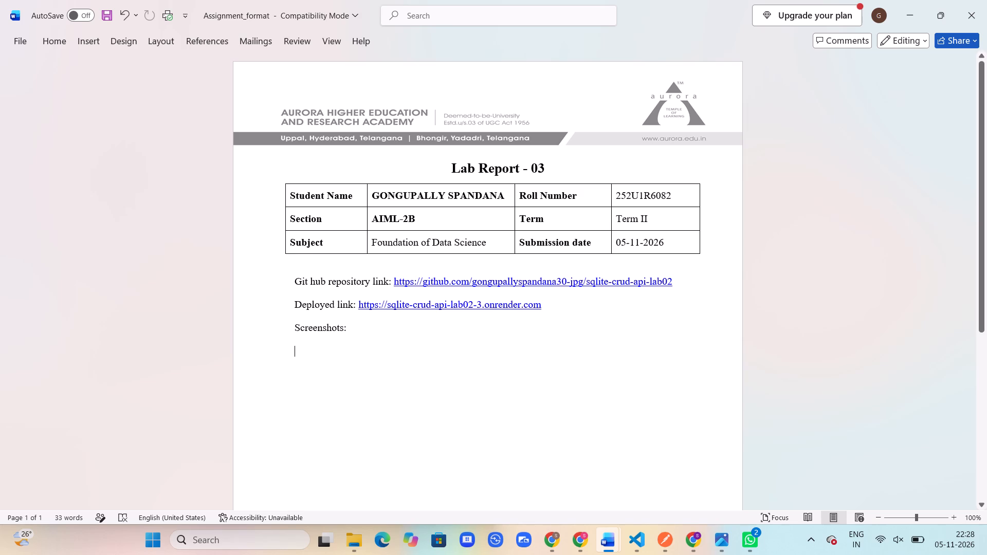
Switch to the Lab 3 API Help chat in Chrome and read the live API testing and README instructions.
left_click(701, 536)
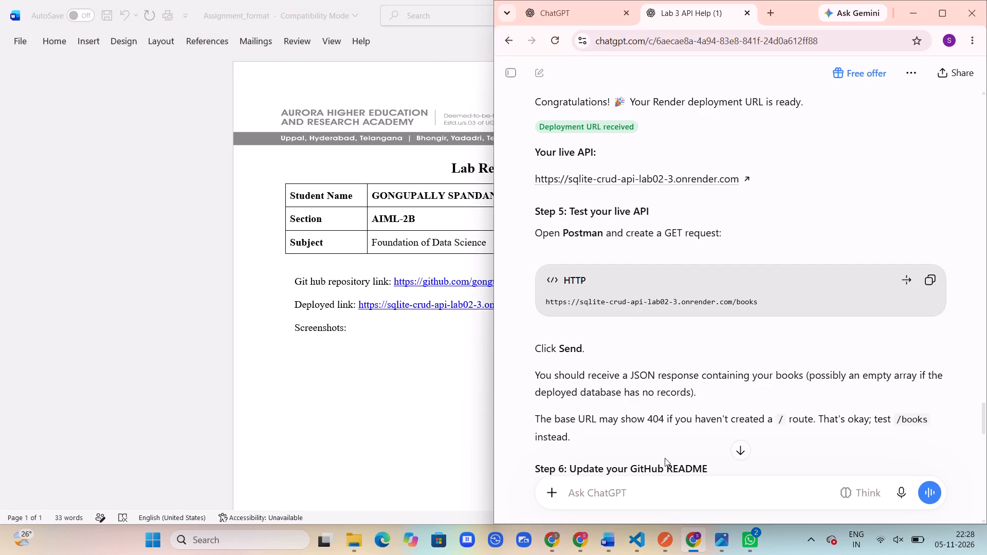
left_click(771, 153)
scroll(612, 321, "down", 4)
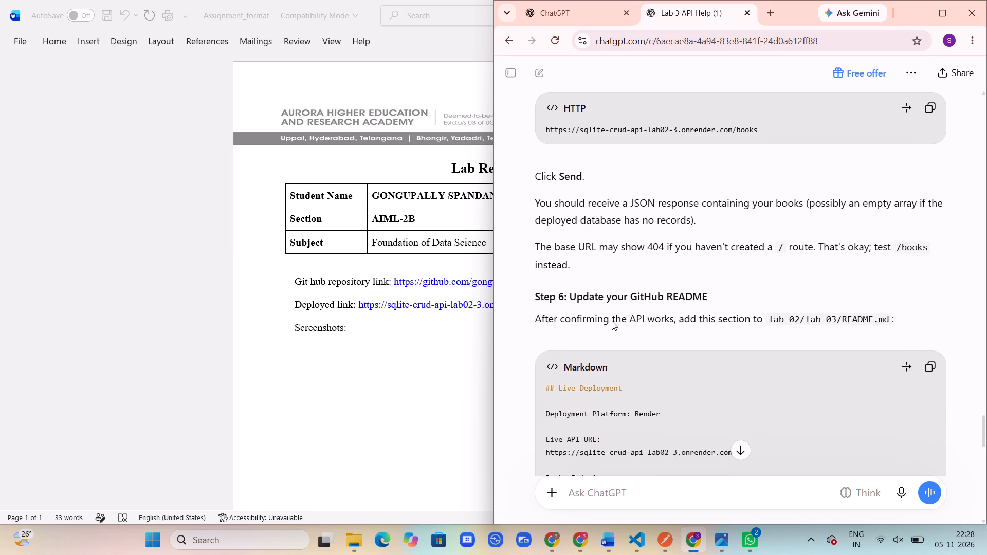
scroll(612, 321, "down", 1)
Return to the Word document and bring up the lab-03 screenshots folder in File Explorer.
left_click(440, 379)
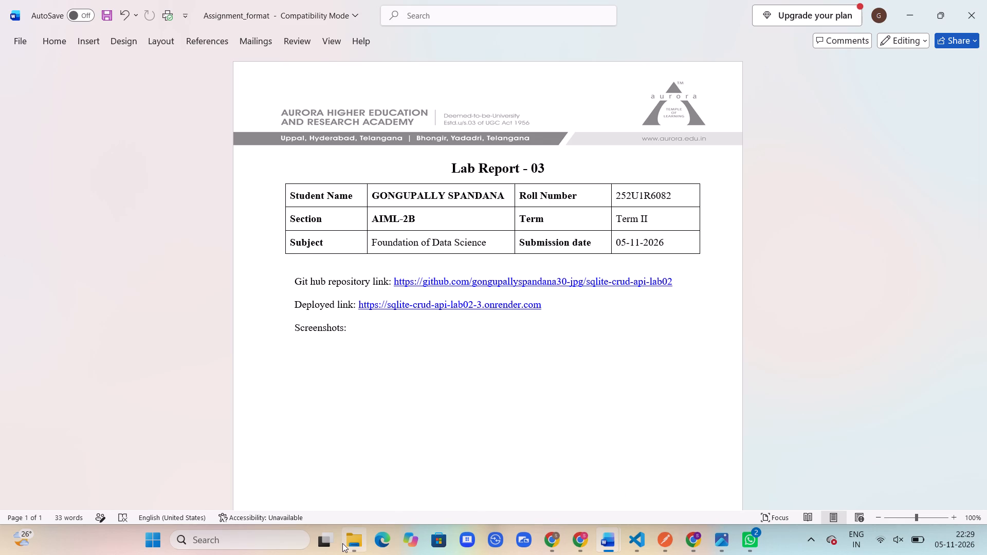
left_click(347, 539)
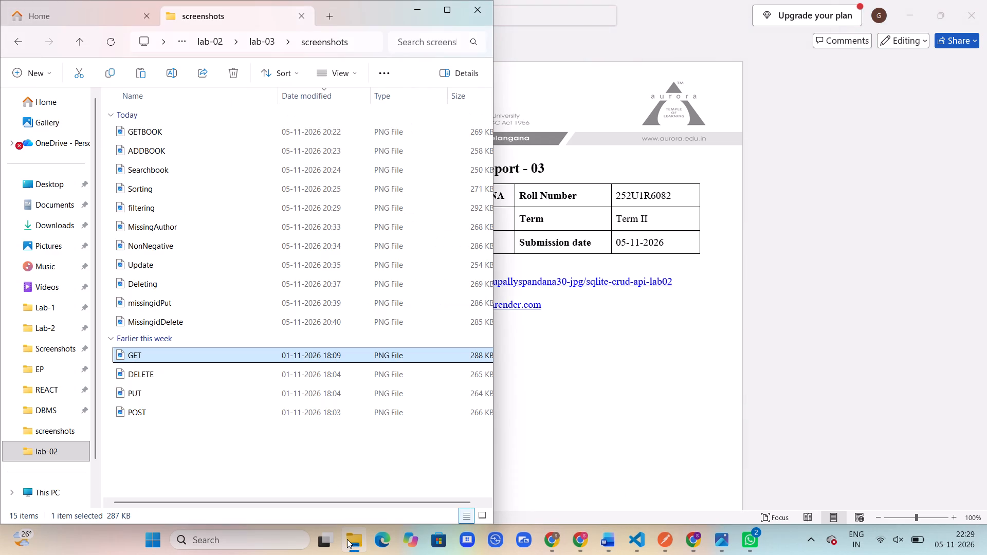
Open the GETBOOK screenshot from the lab-03 screenshots folder, copy the image, and paste it below "Screenshots:" in the Word document.
left_click(556, 453)
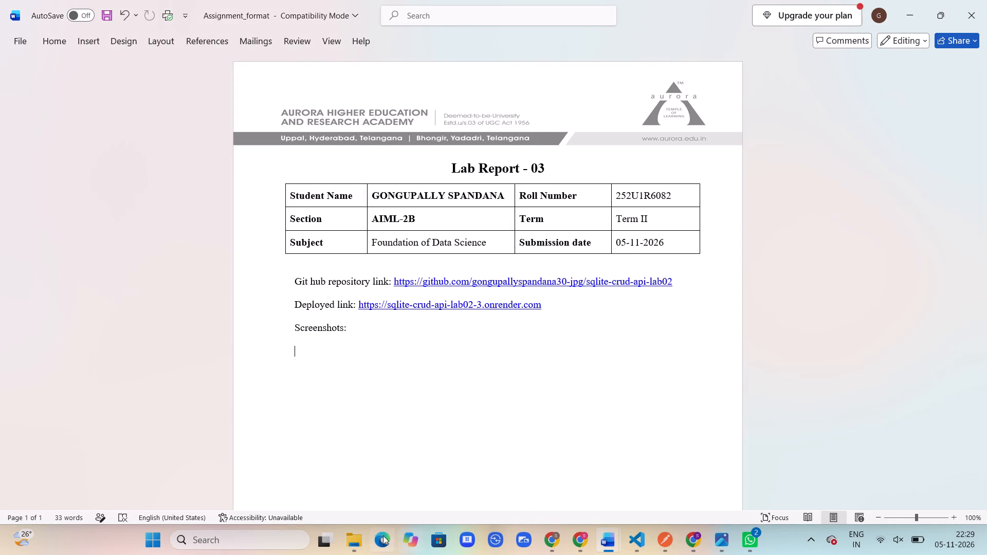
left_click(351, 536)
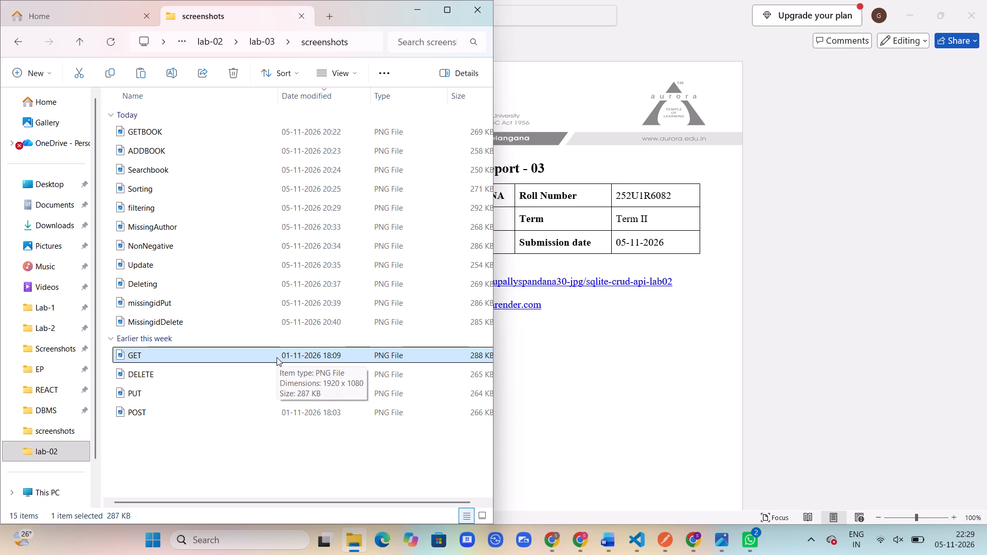
double_click(295, 131)
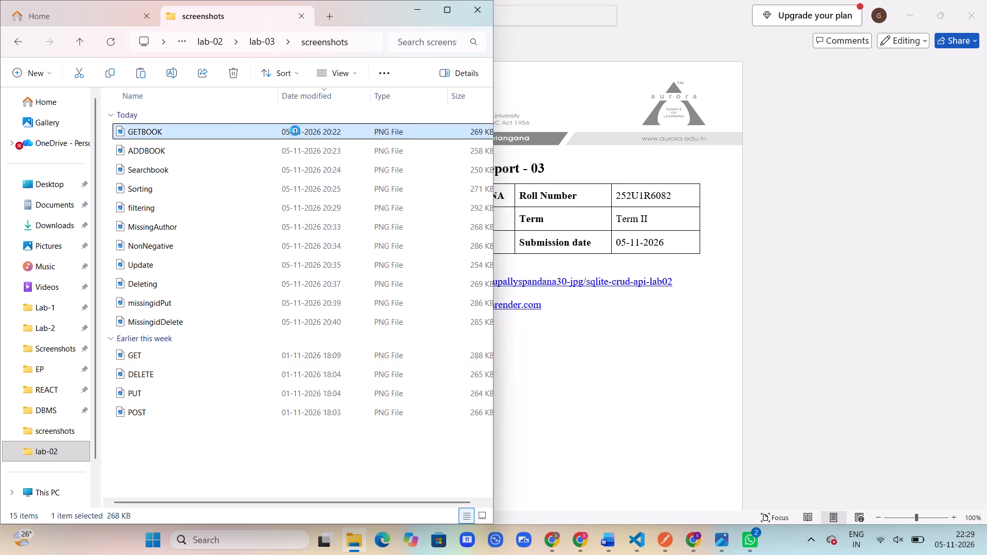
left_click(90, 66)
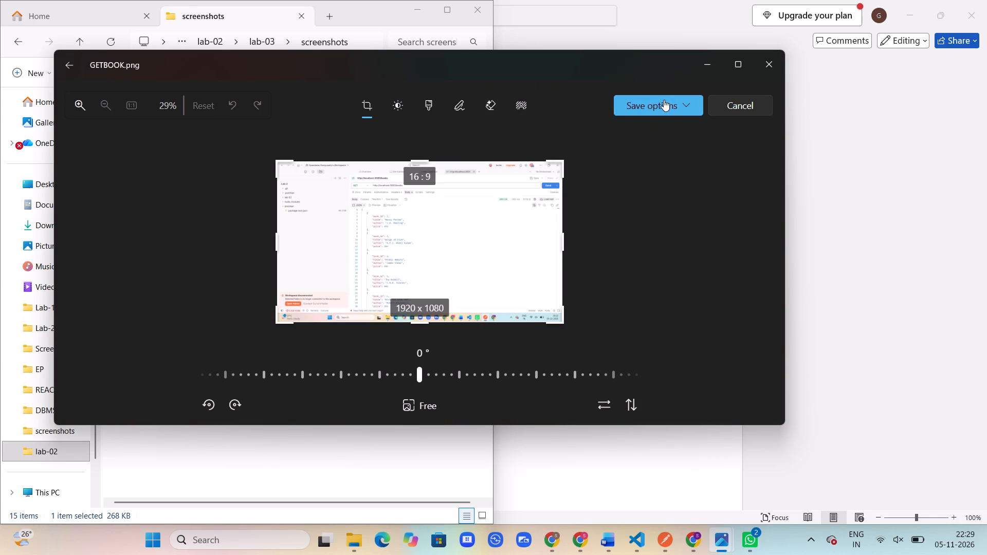
left_click(660, 102)
left_click(648, 168)
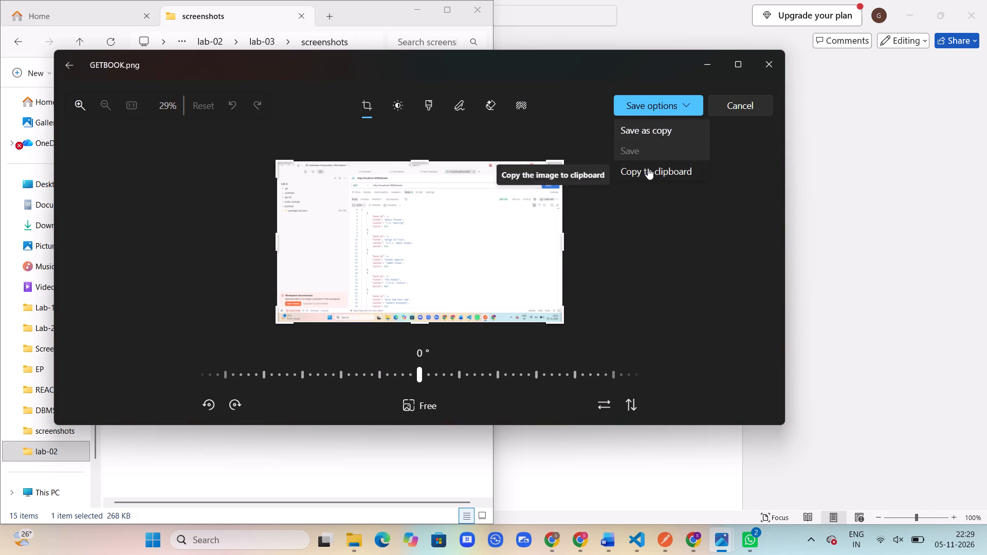
left_click(706, 58)
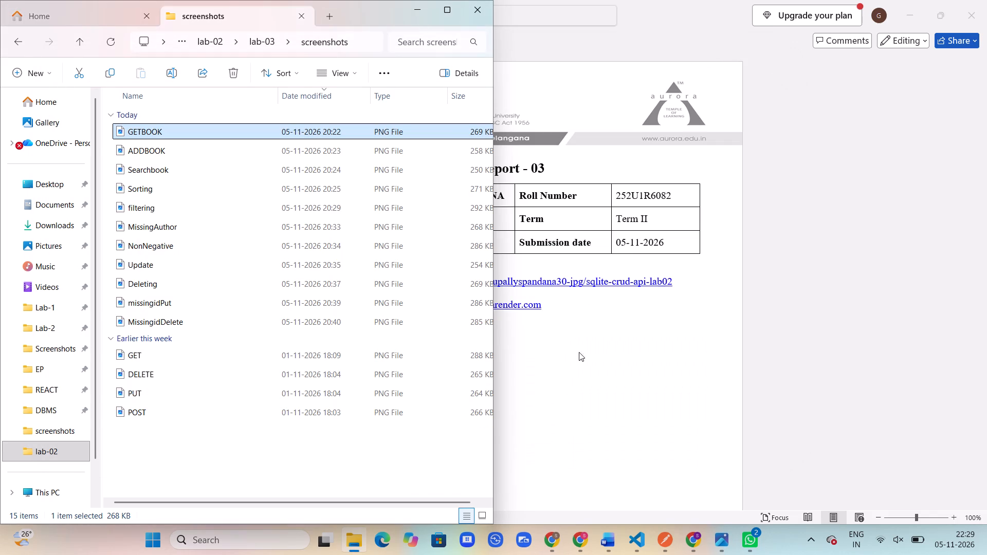
left_click(576, 362)
key("ctrl+v")
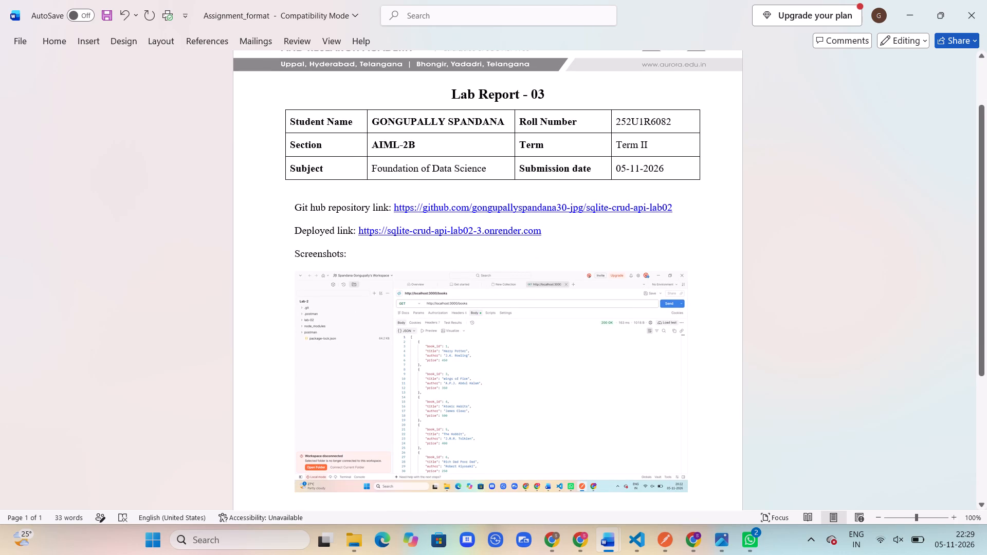
Insert an empty line between the "Screenshots:" label and the pasted GETBOOK image.
left_click(365, 256)
key("Return")
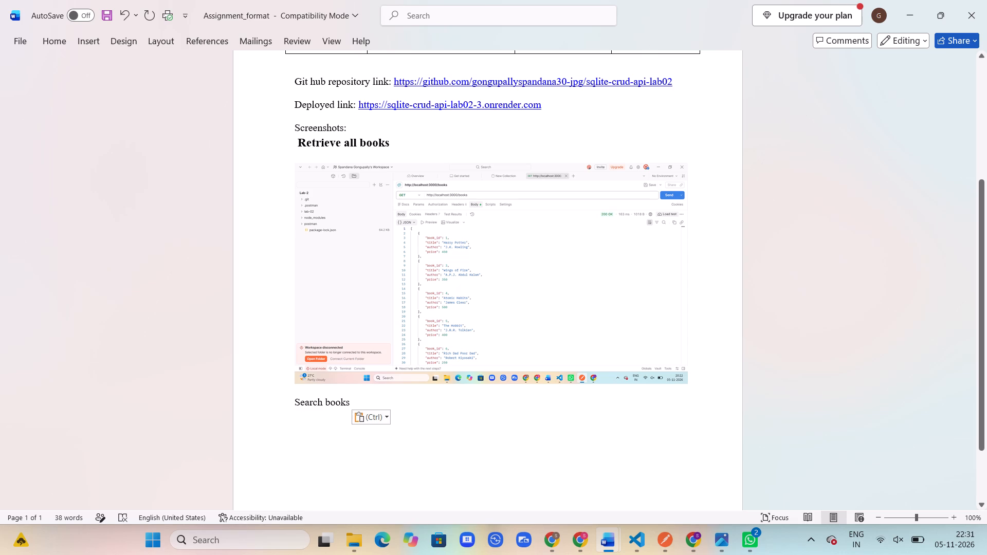
Insert the Searchbook picture from the lab-03 screenshots folder below the "Search books" caption.
left_click(94, 41)
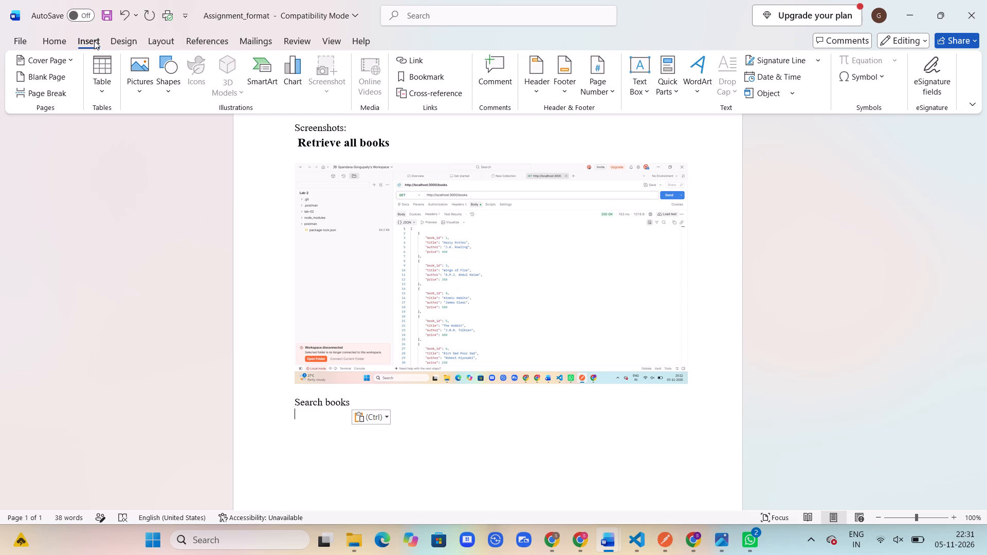
left_click(137, 70)
left_click(185, 135)
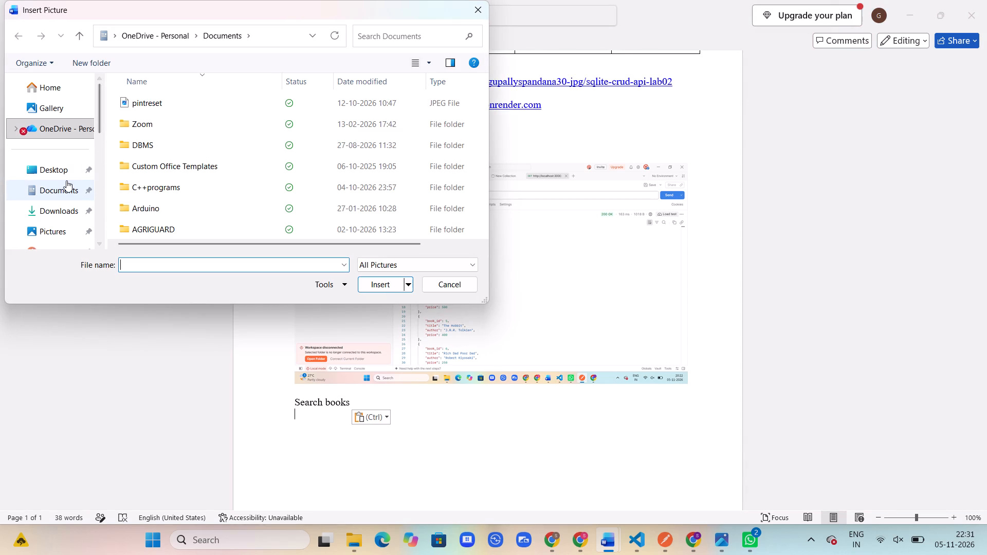
scroll(65, 201, "down", 2)
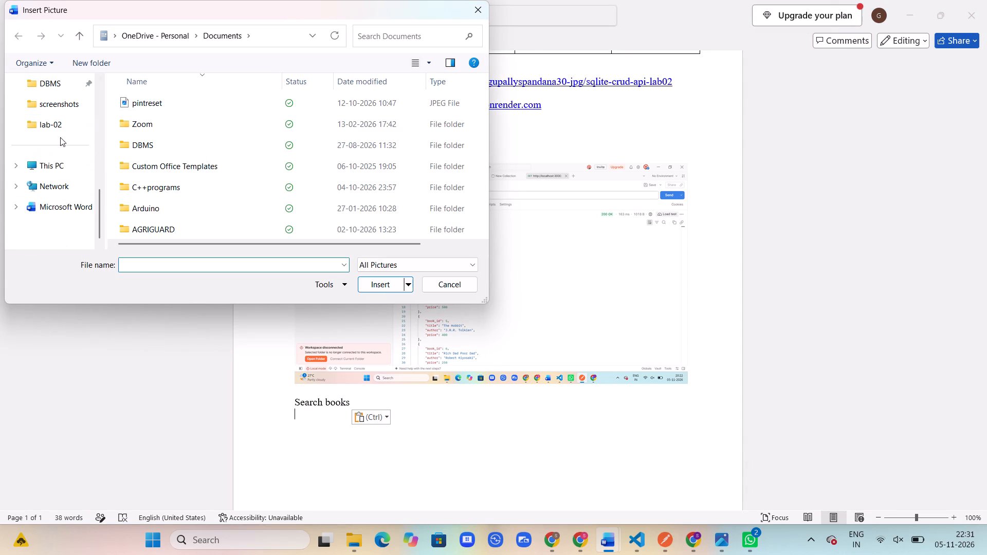
left_click(50, 101)
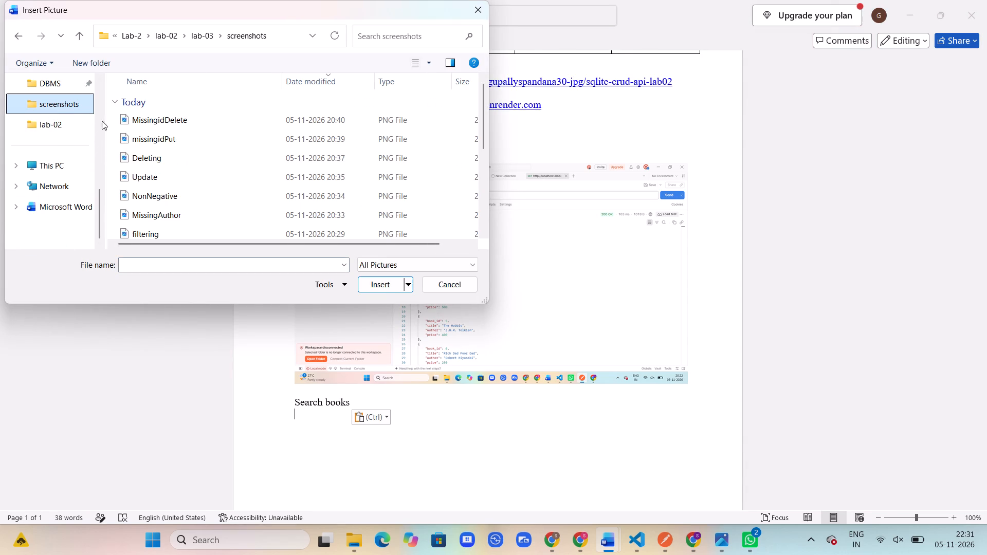
scroll(164, 169, "down", 1)
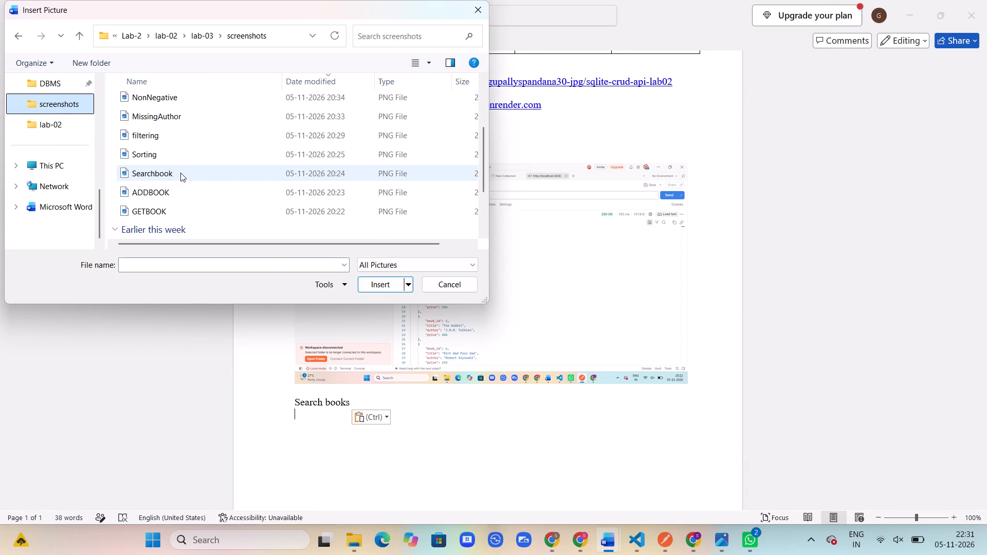
left_click(180, 172)
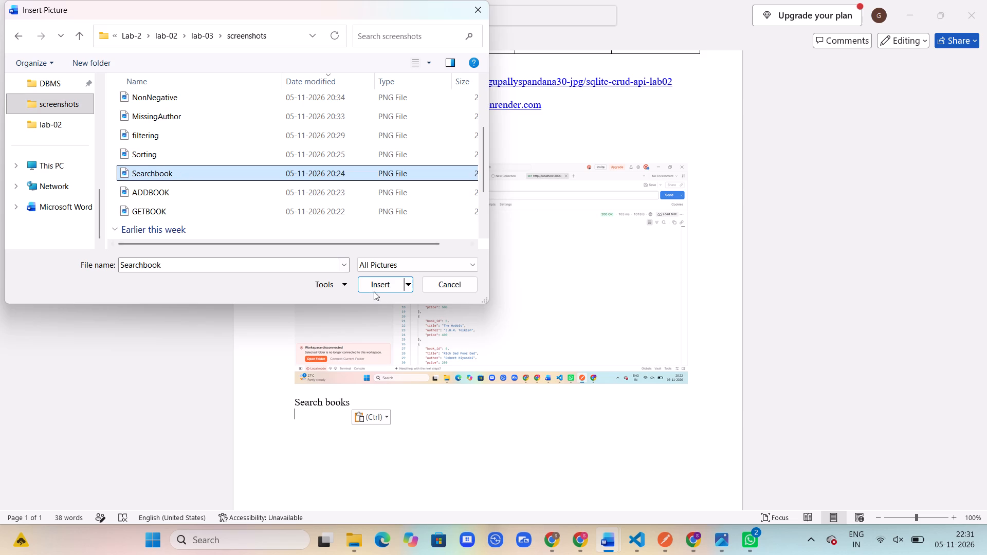
left_click(370, 277)
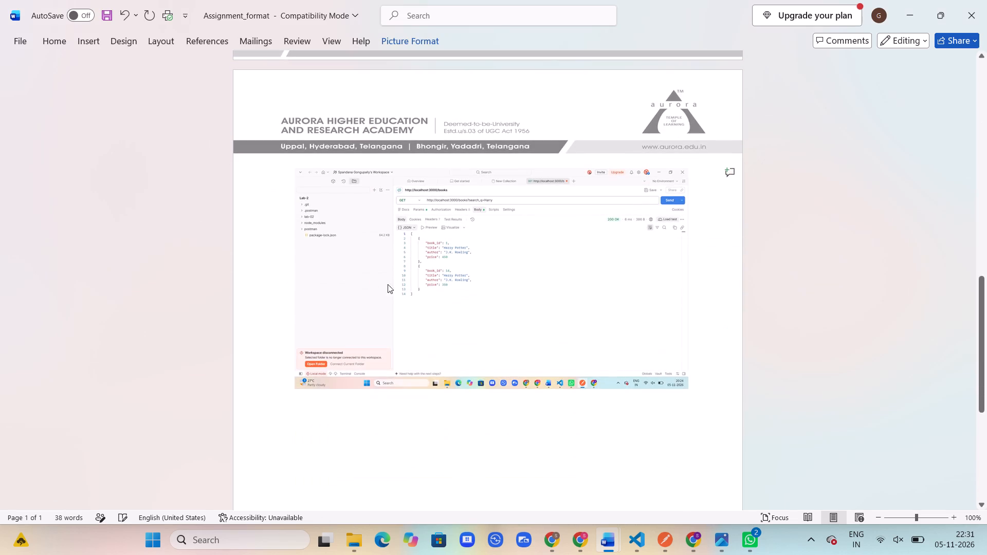
Make the "Search books" caption bold and increase its font size to 14.
scroll(398, 282, "up", 3)
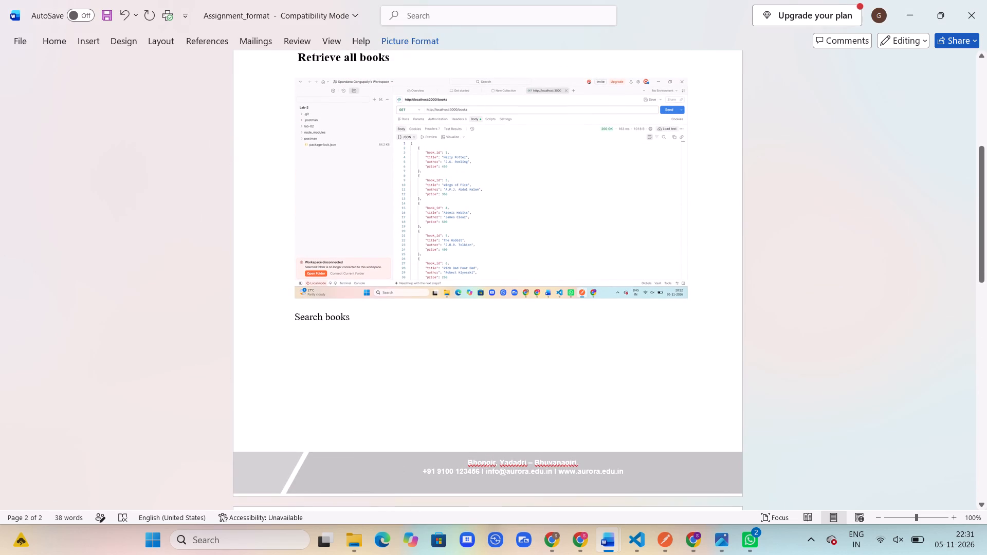
left_click_drag(295, 318, 355, 315)
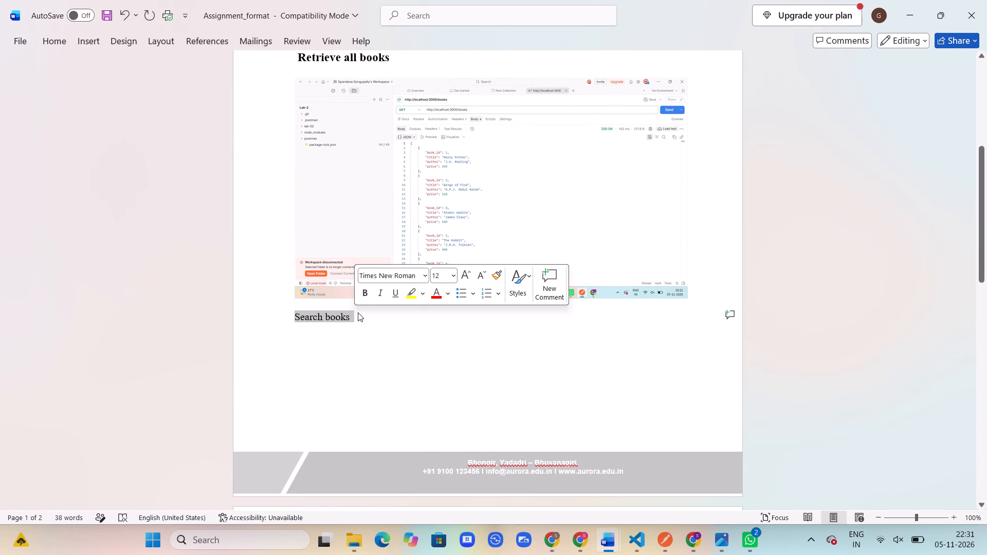
left_click(367, 298)
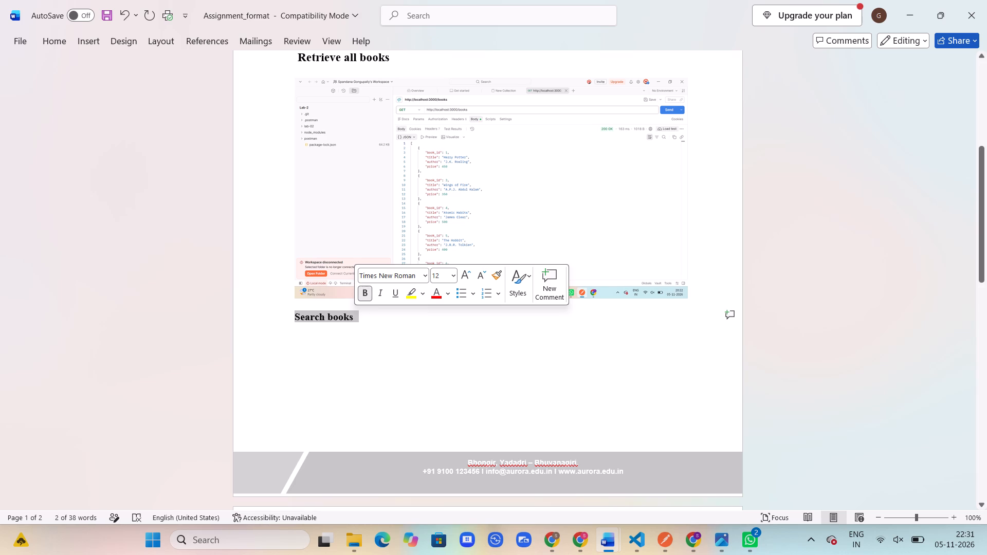
left_click(469, 272)
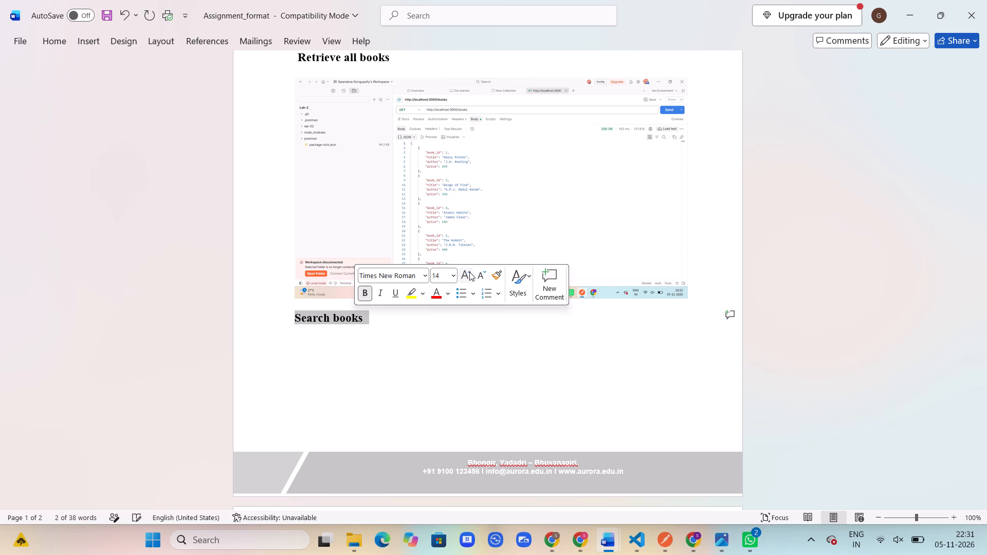
left_click(383, 379)
Arrange the Word window side by side with the Chrome chat, showing the area below the Searchbook image.
scroll(383, 379, "down", 2)
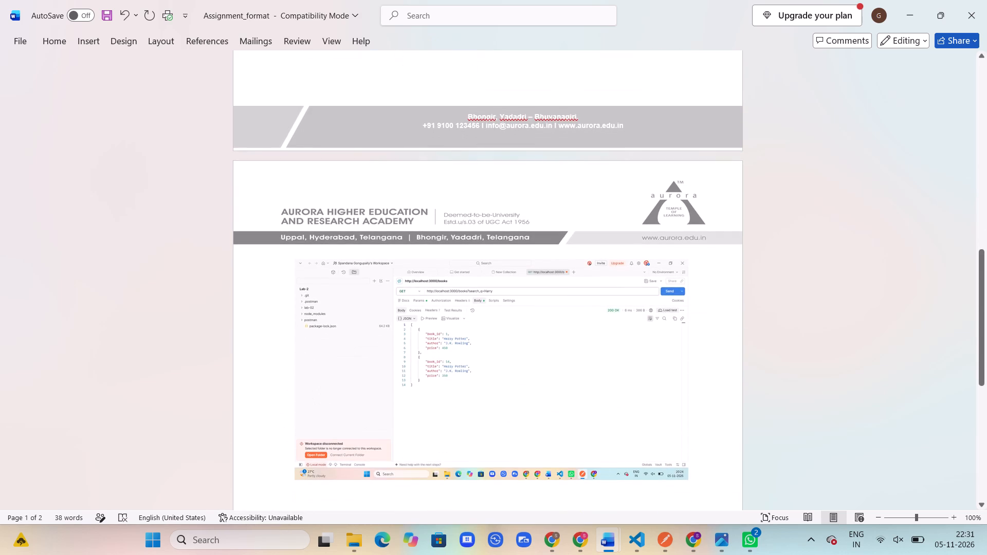
scroll(381, 473, "down", 1)
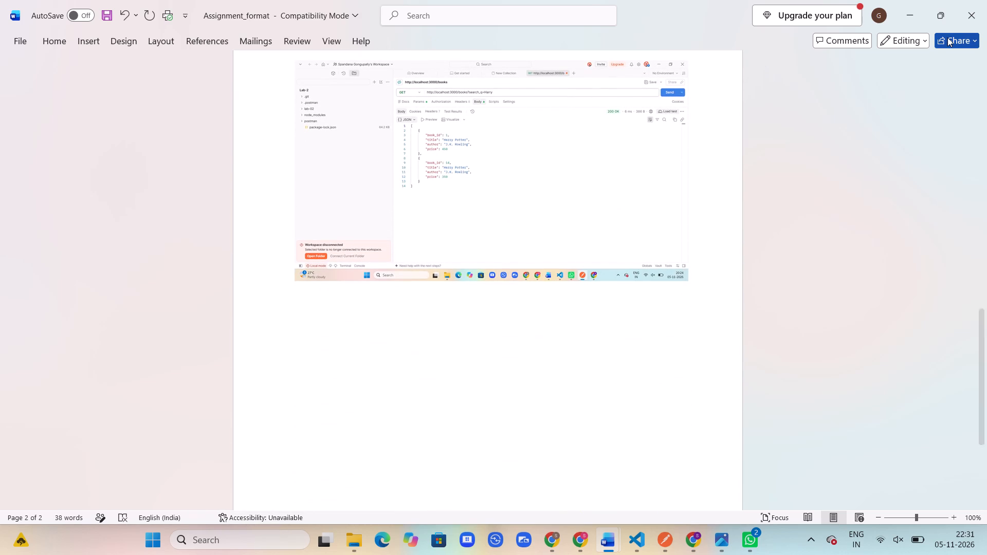
left_click(892, 54)
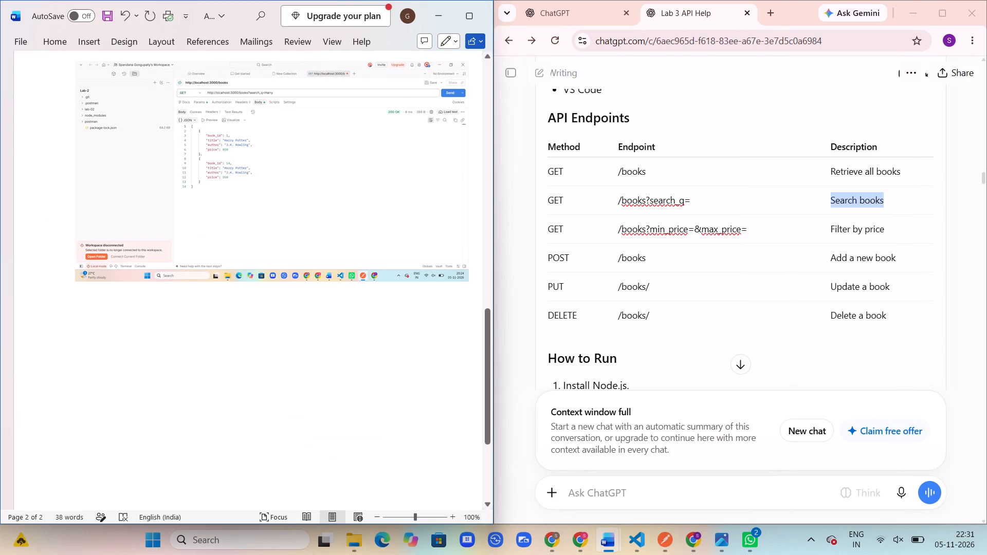
Copy "Filter by price" from the API Endpoints table in the Chrome chat and paste it below the Searchbook image in Word.
left_click_drag(831, 226, 884, 223)
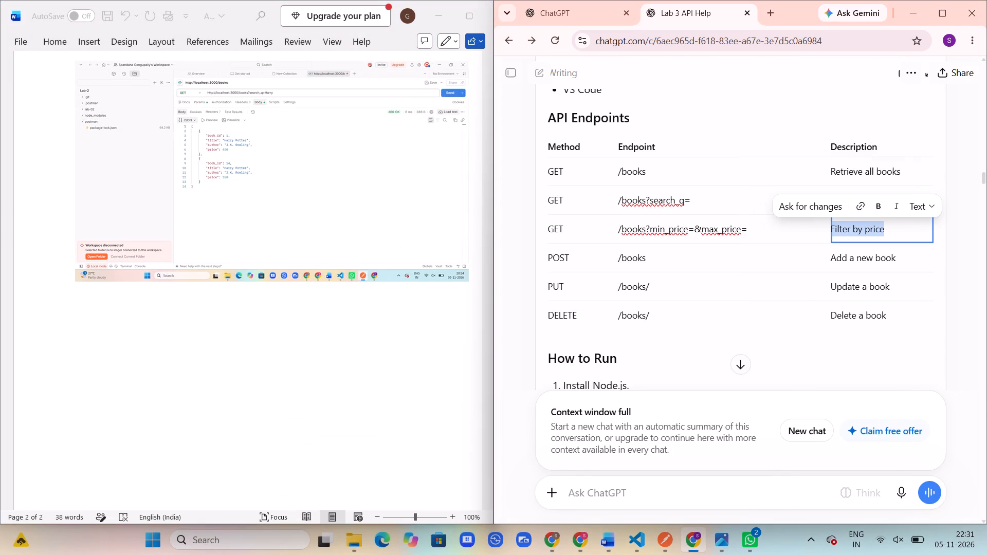
key("ctrl+c")
left_click(113, 317)
left_click(83, 302)
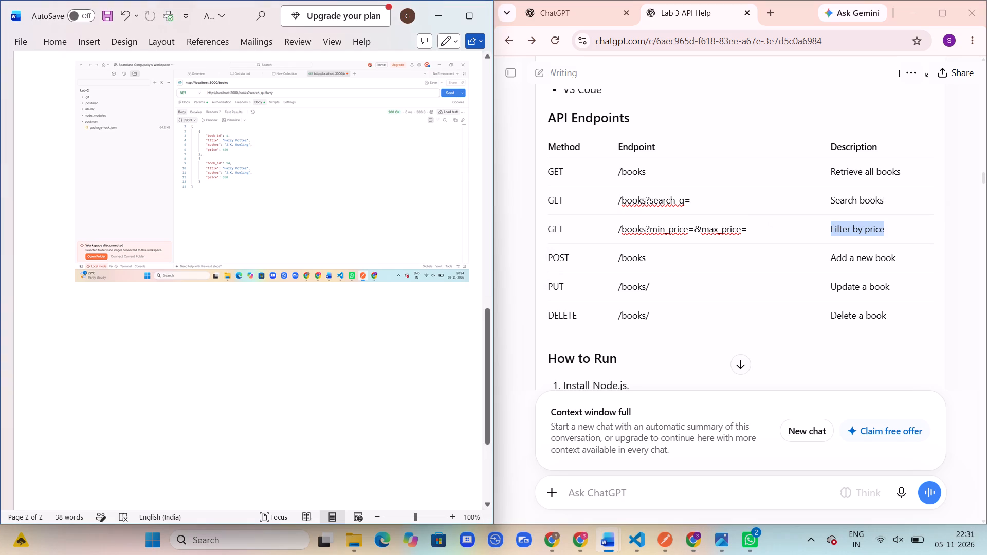
left_click(447, 278)
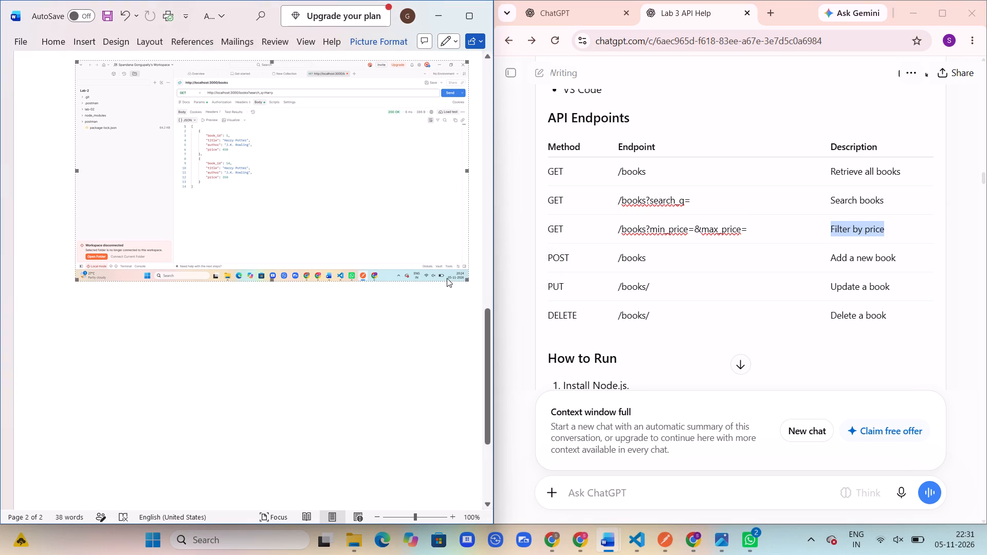
left_click(476, 277)
key("Return")
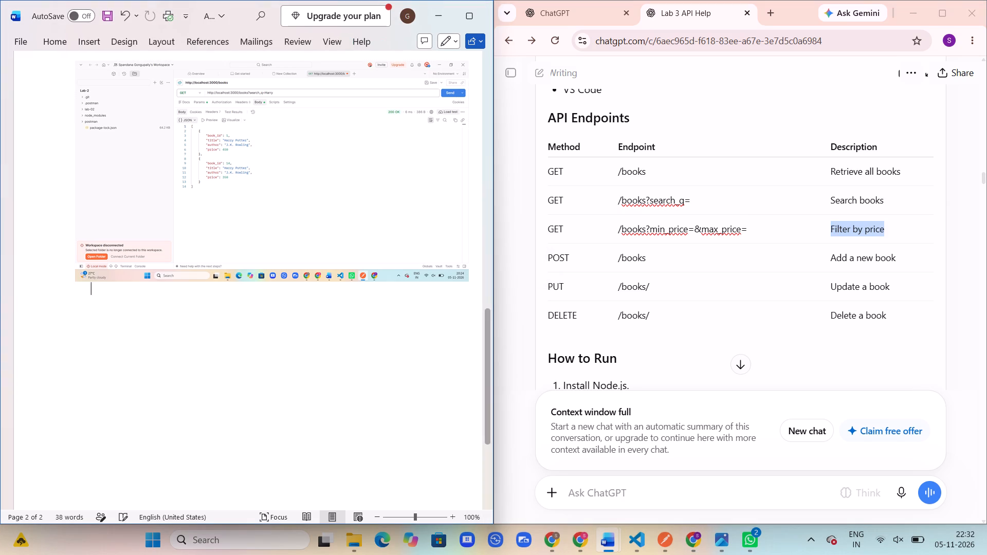
key("Return")
key("ctrl+v")
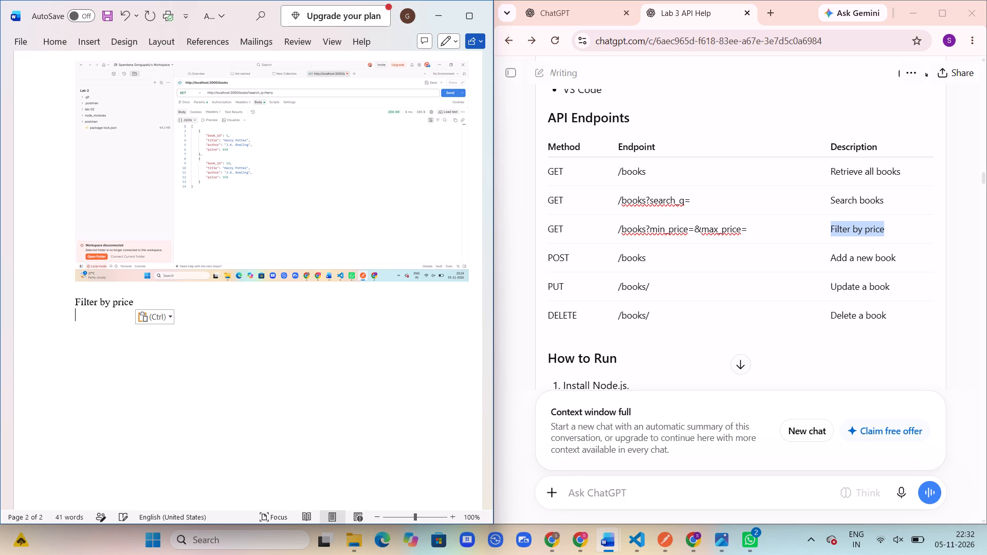
left_click(98, 40)
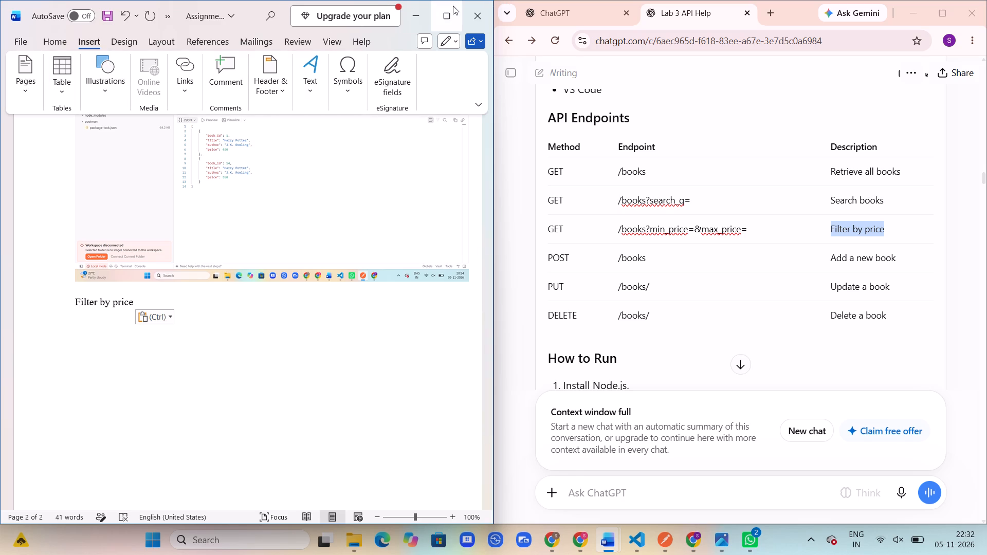
left_click(190, 386)
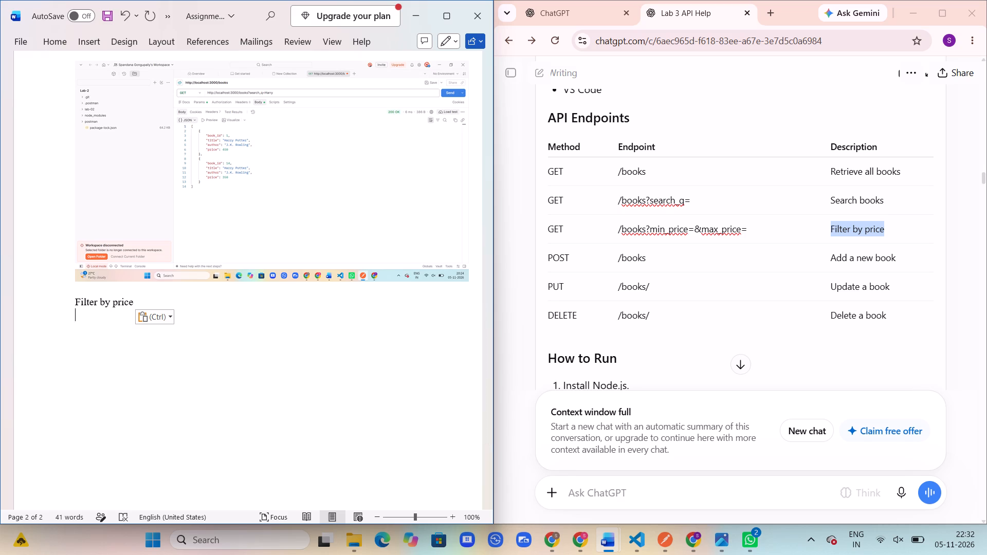
Copy "Add a new book", "Update a book" and "Delete a book" from the chat table and paste them on successive lines below "Filter by price".
left_click_drag(832, 255, 900, 254)
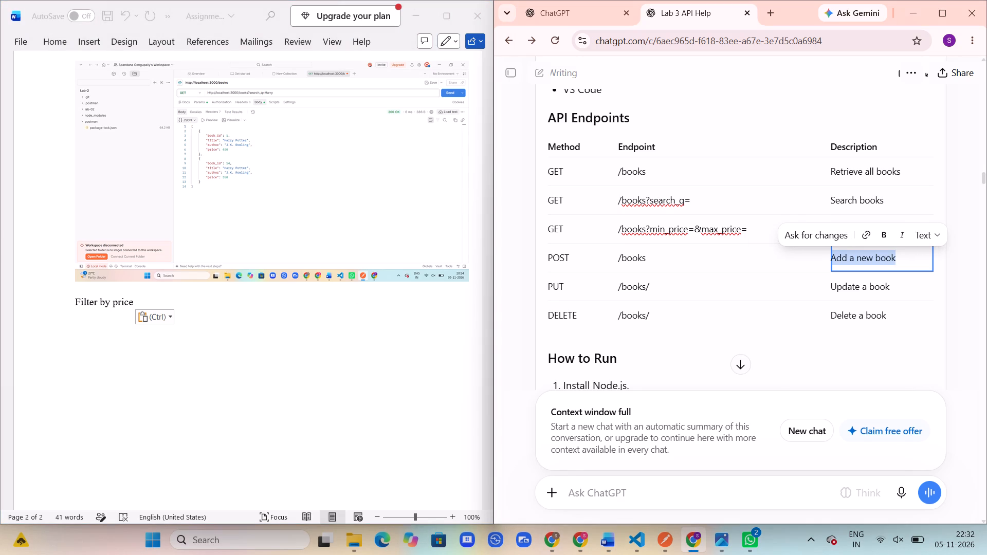
key("ctrl+c")
left_click(119, 365)
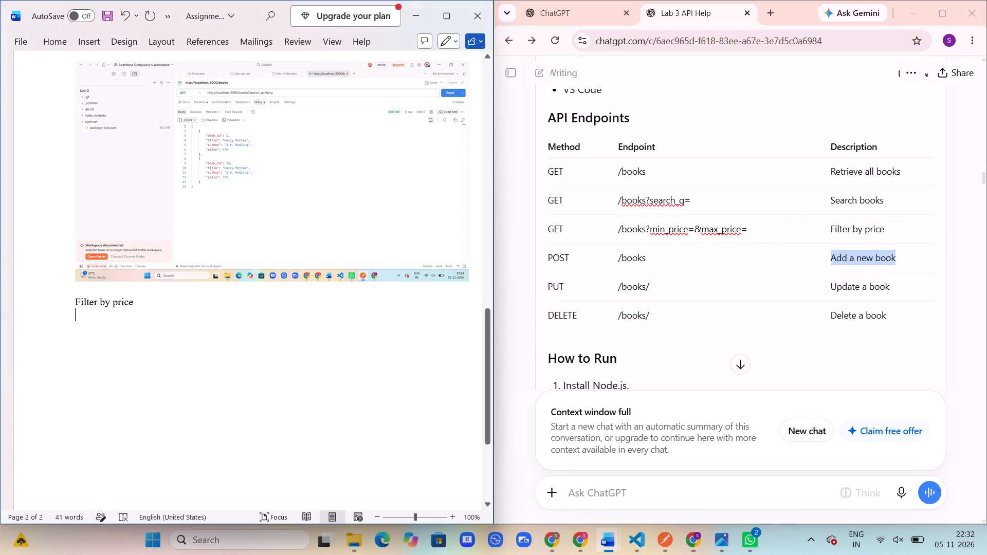
key("ctrl+v")
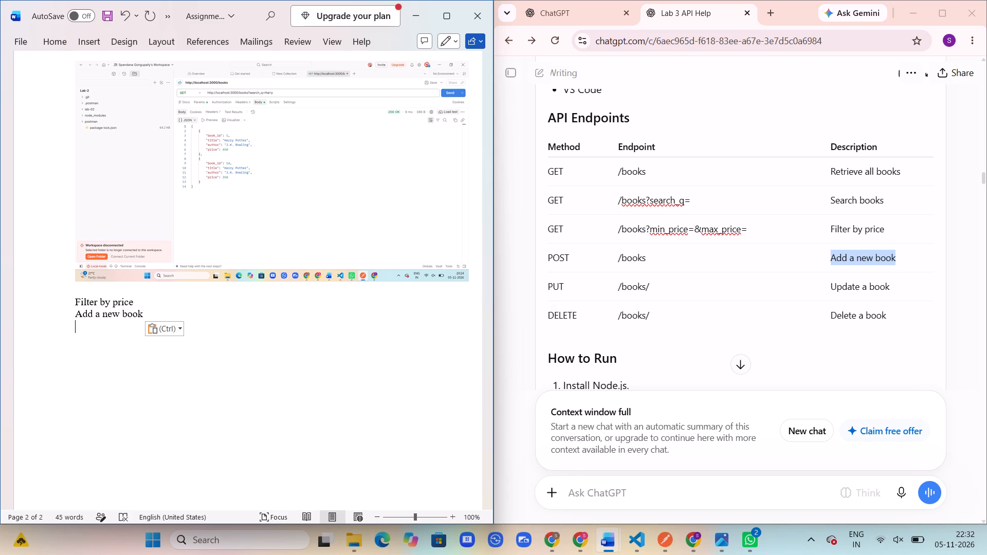
left_click_drag(831, 285, 894, 287)
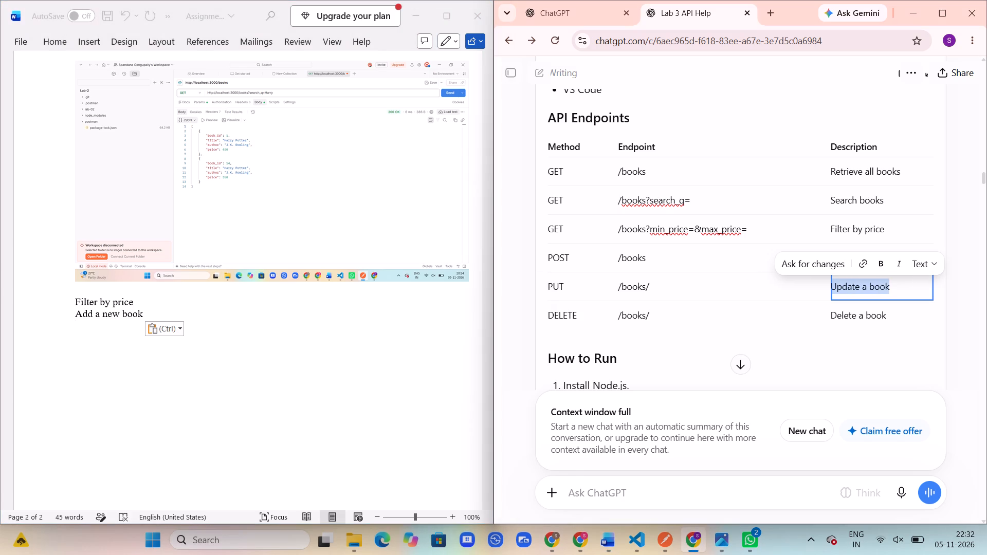
key("ctrl+c")
left_click(86, 335)
key("ctrl+v")
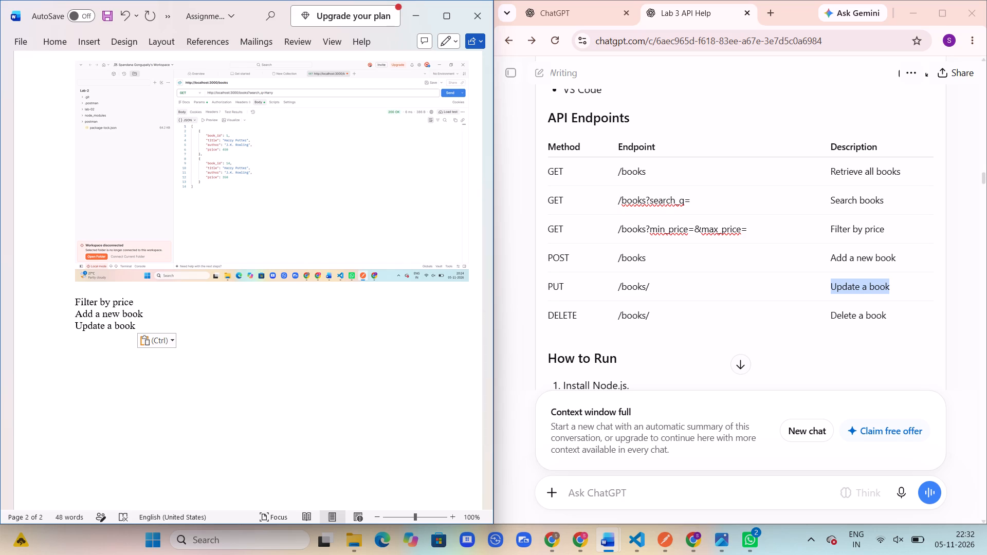
left_click_drag(833, 316, 903, 312)
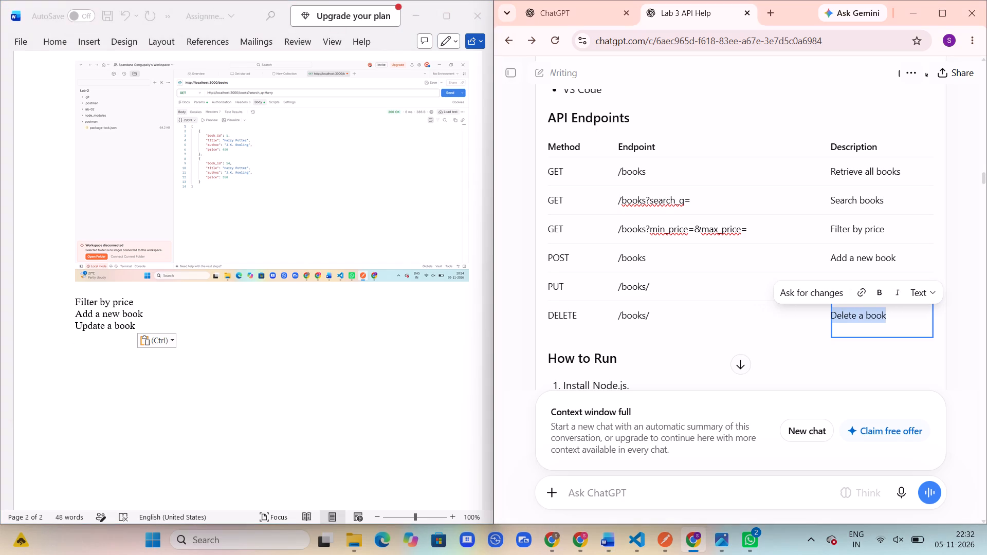
key("ctrl+c")
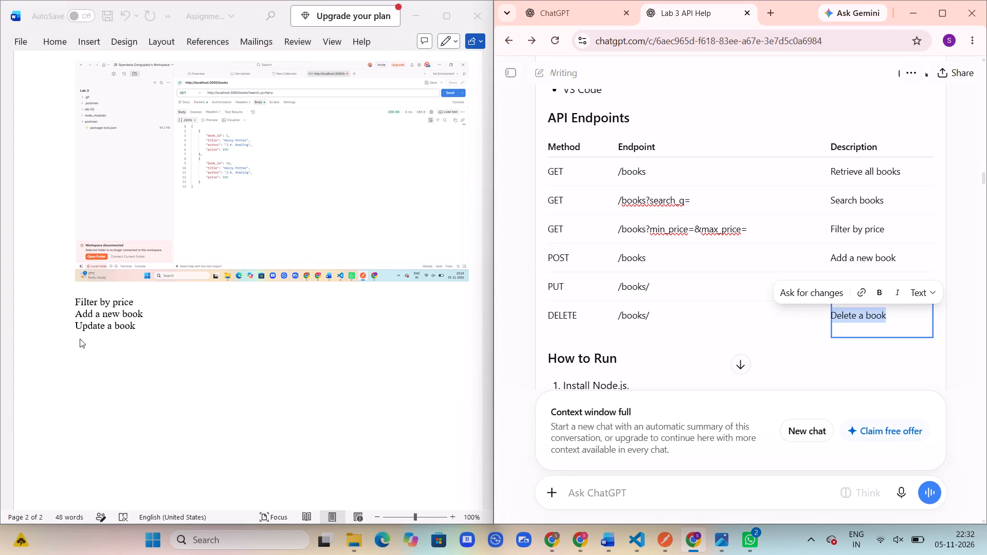
left_click(80, 339)
key("ctrl+v")
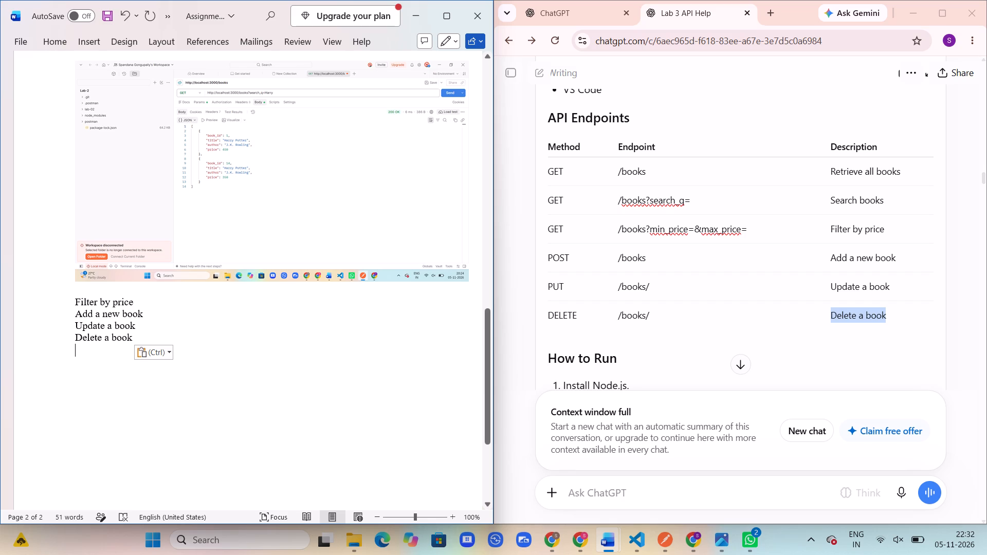
Make the four captions from "Filter by price" to "Delete a book" bold and increase their font size to 14.
left_click_drag(77, 303, 143, 339)
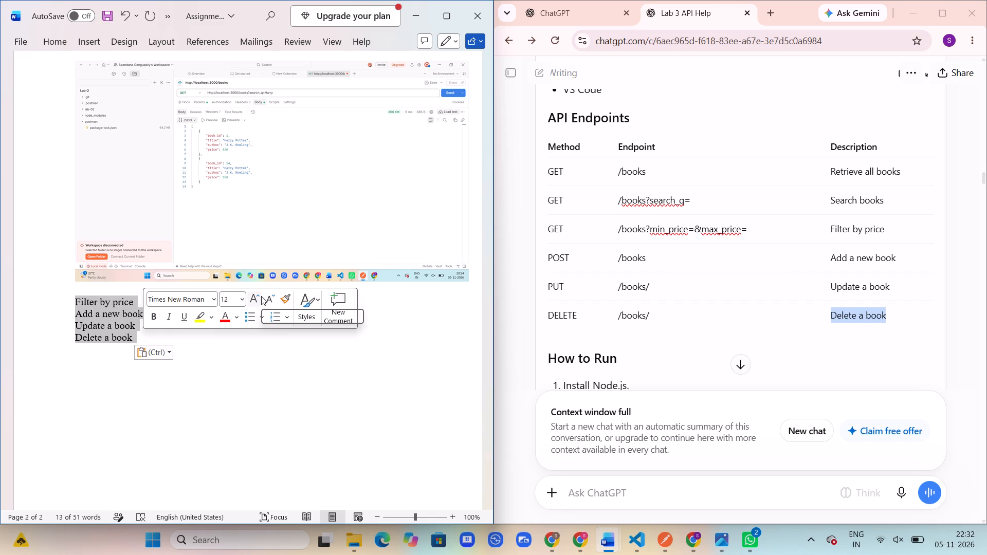
left_click(261, 296)
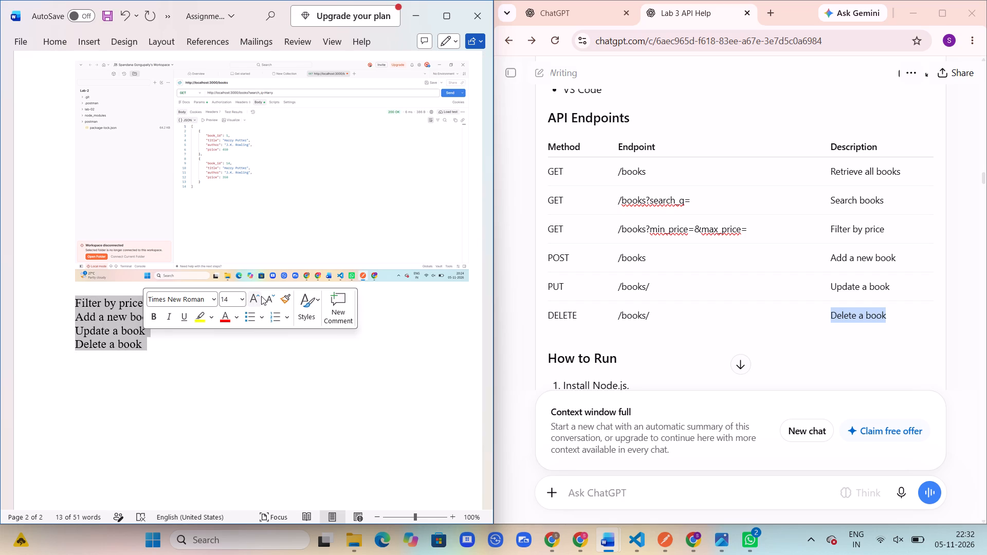
left_click(148, 317)
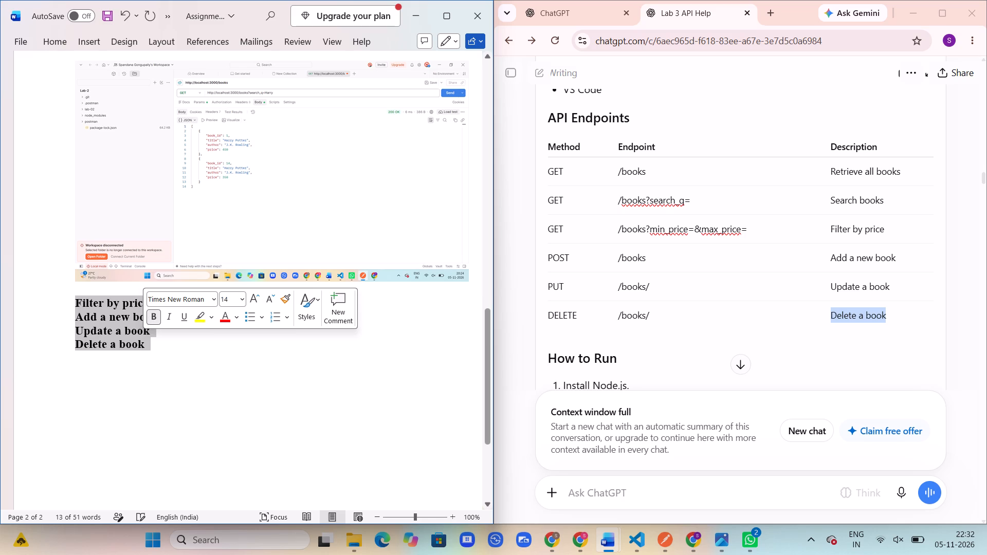
left_click(172, 374)
Insert the filtering picture from the lab-03 screenshots folder on a new line below the "Filter by price" caption.
left_click(152, 302)
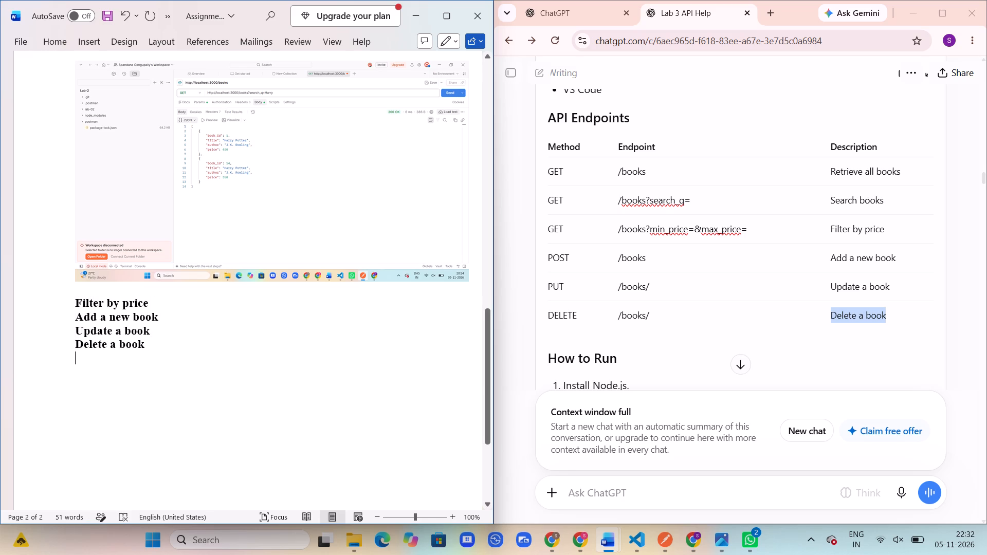
left_click(152, 302)
key("Return")
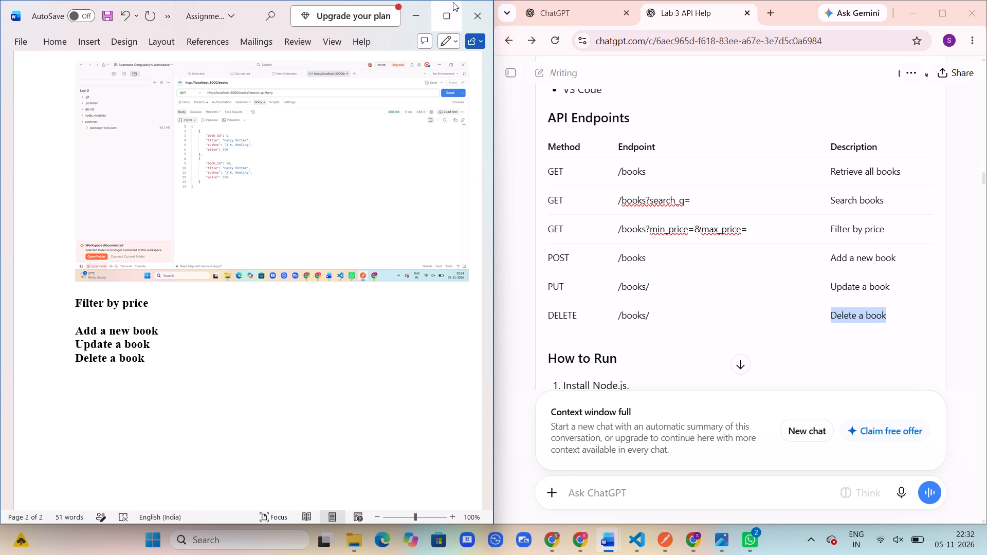
left_click(449, 3)
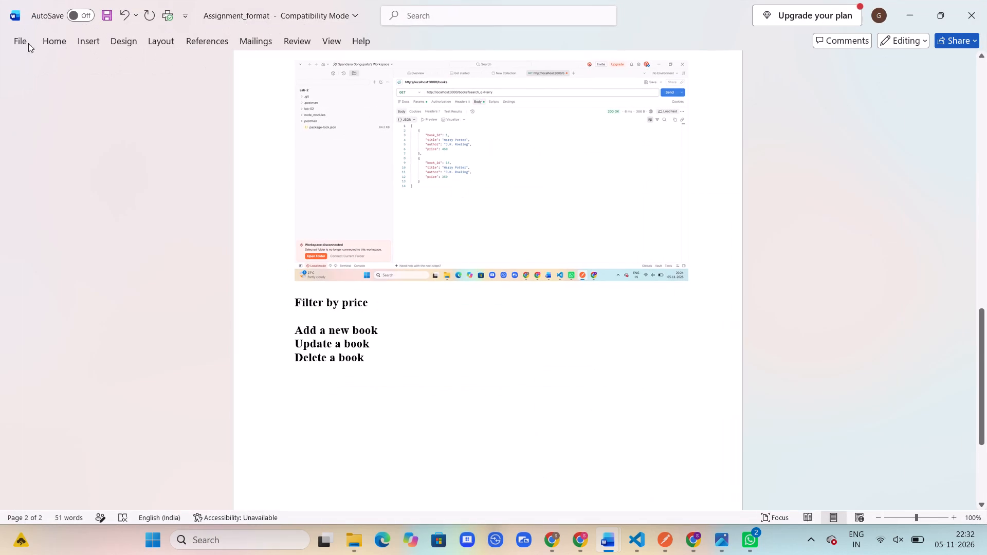
left_click(82, 46)
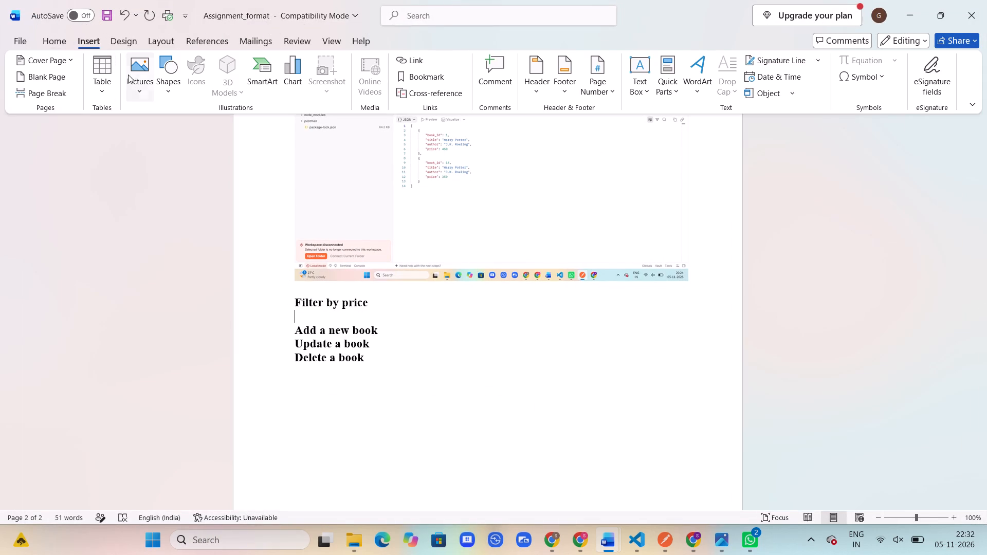
left_click(137, 75)
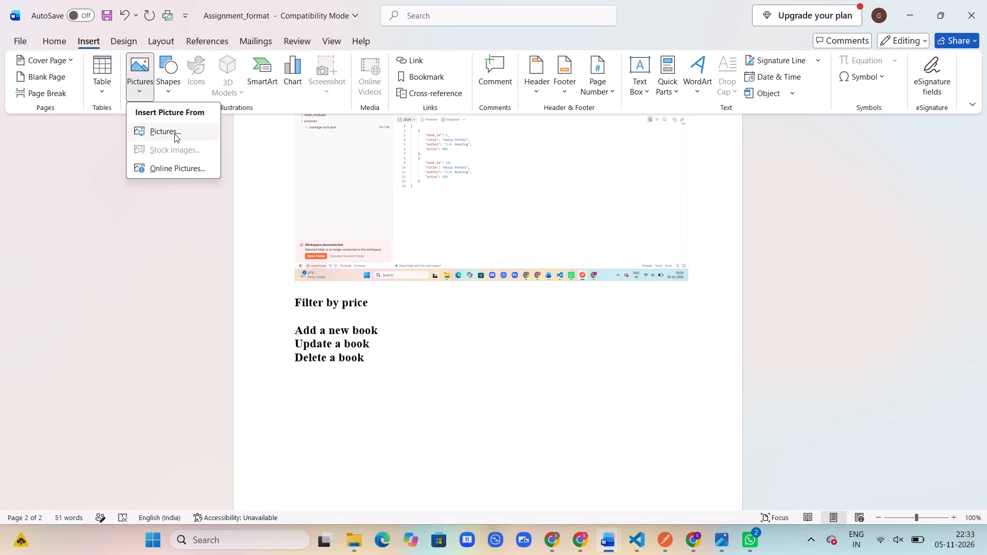
left_click(174, 134)
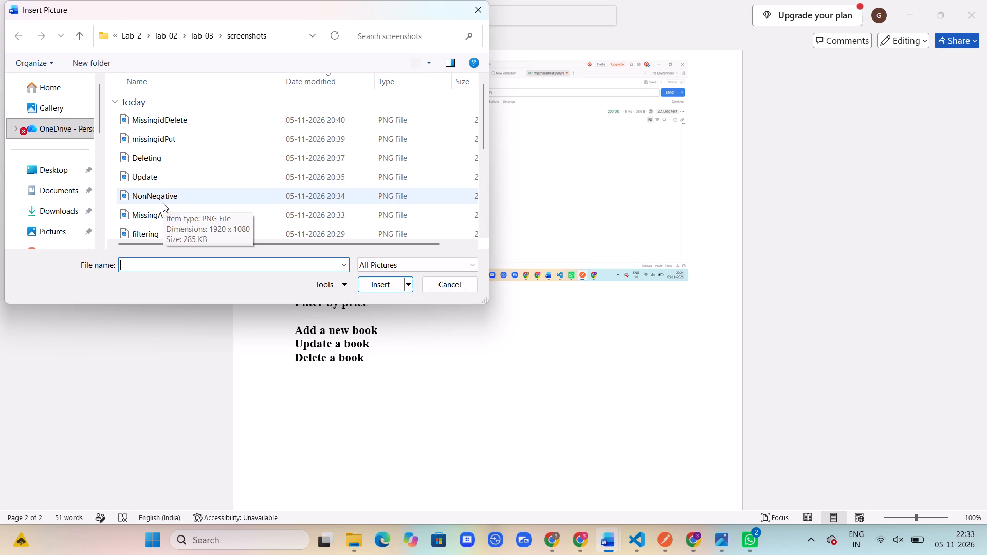
left_click(156, 230)
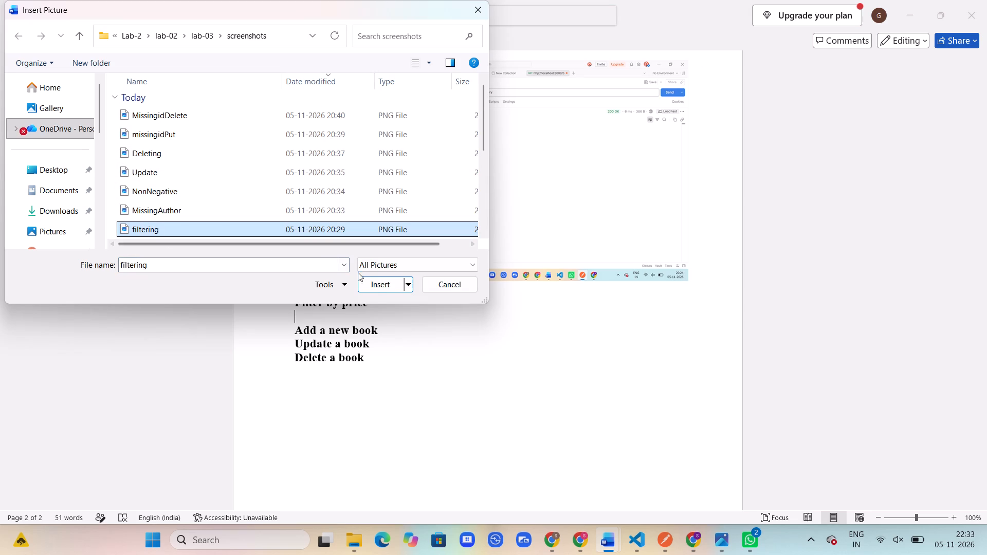
left_click(374, 289)
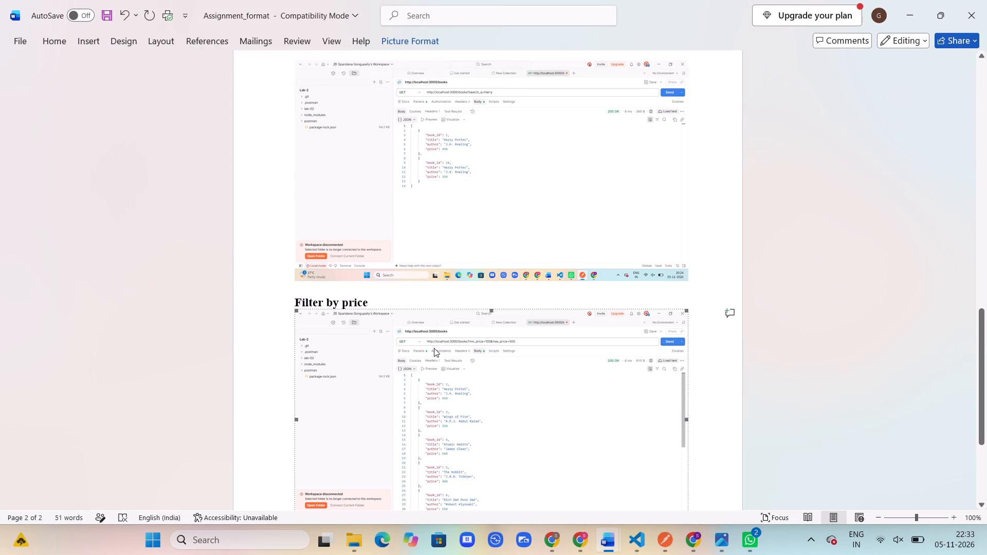
Add blank lines after the filtering image to push the three remaining captions onto page 3.
scroll(434, 348, "down", 1)
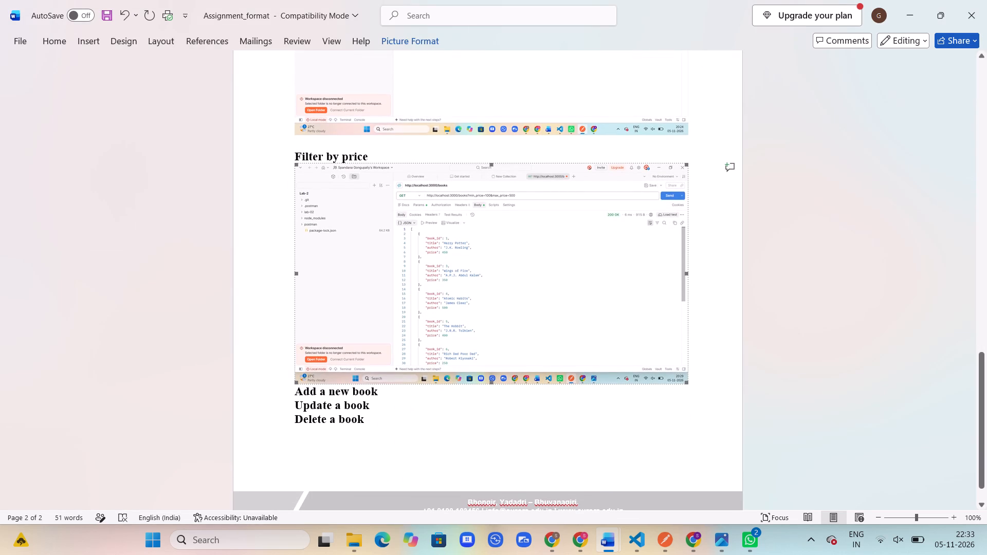
left_click(700, 373)
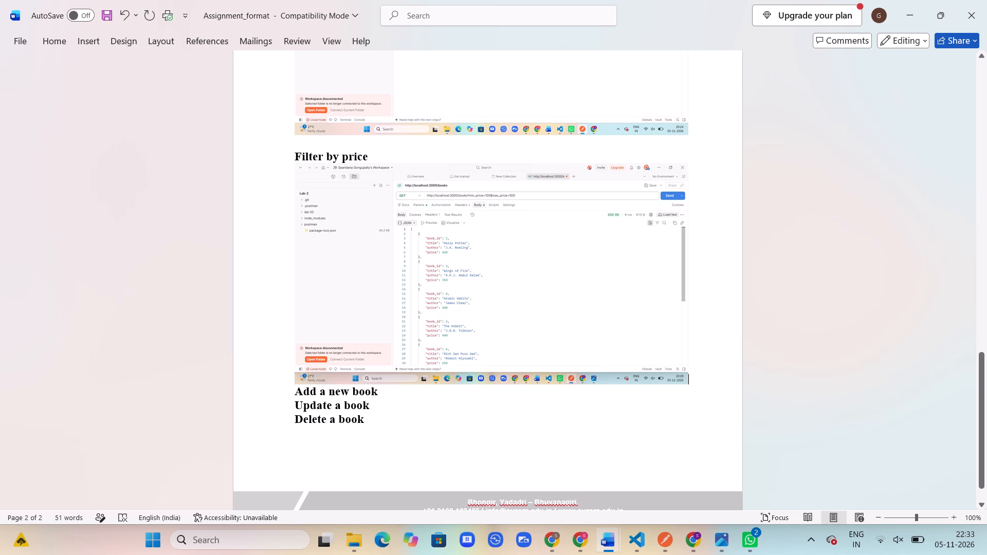
key("Return")
key("Return")
key("Return")
key("Return")
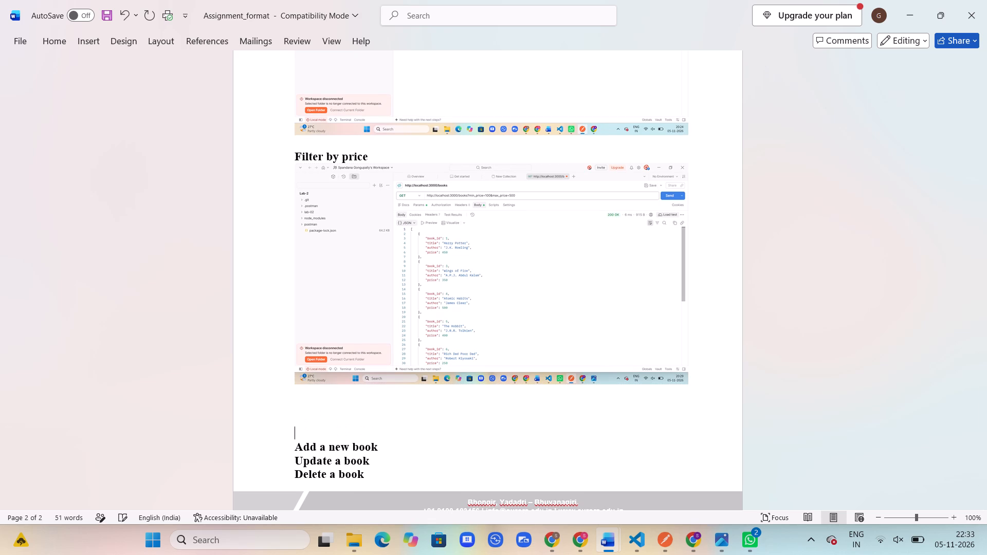
key("Return")
key("Return")
key("Return")
key("Return")
Insert the ADDBOOK picture from the lab-03 screenshots folder on a new line below "Add a new book", followed by a blank line.
scroll(700, 373, "down", 1)
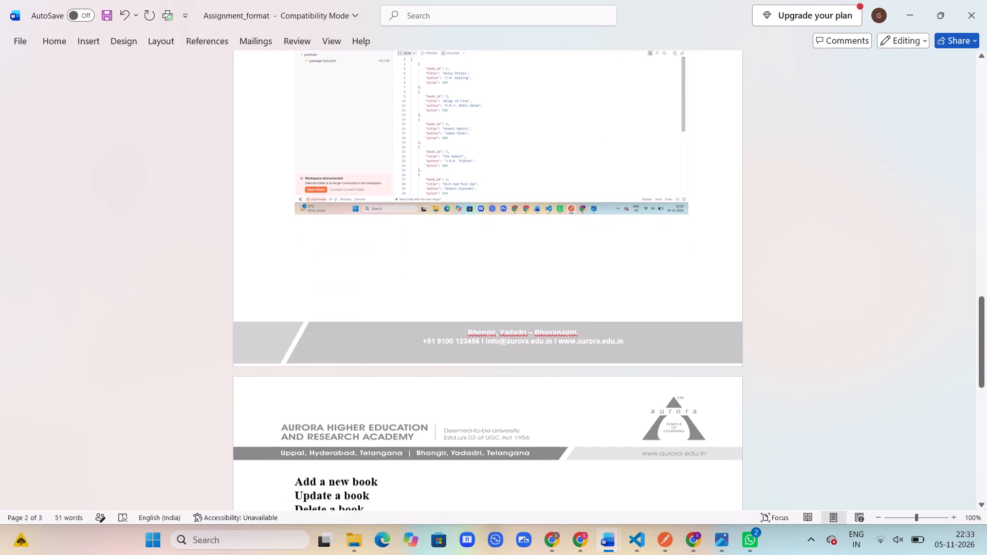
scroll(700, 373, "down", 1)
left_click(431, 435)
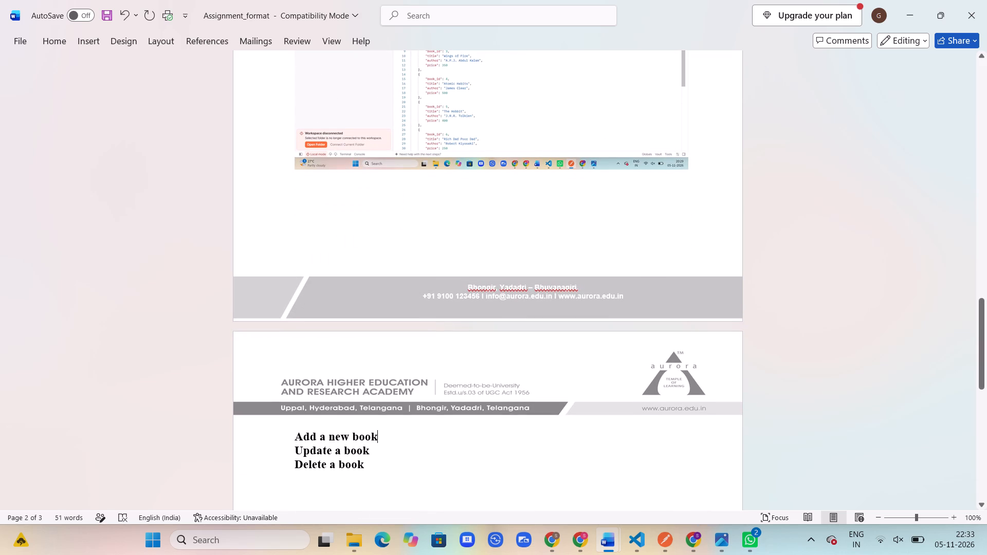
key("Return")
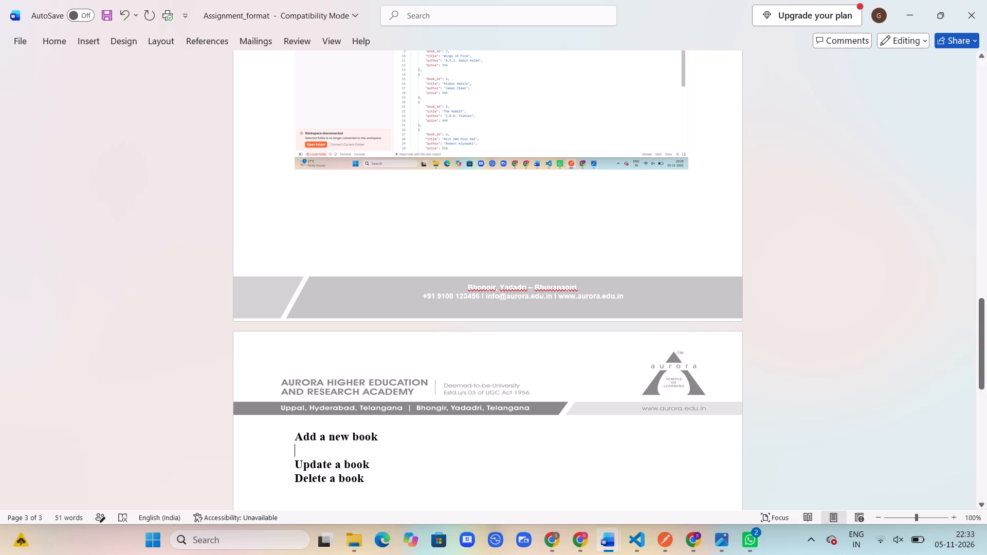
left_click(83, 37)
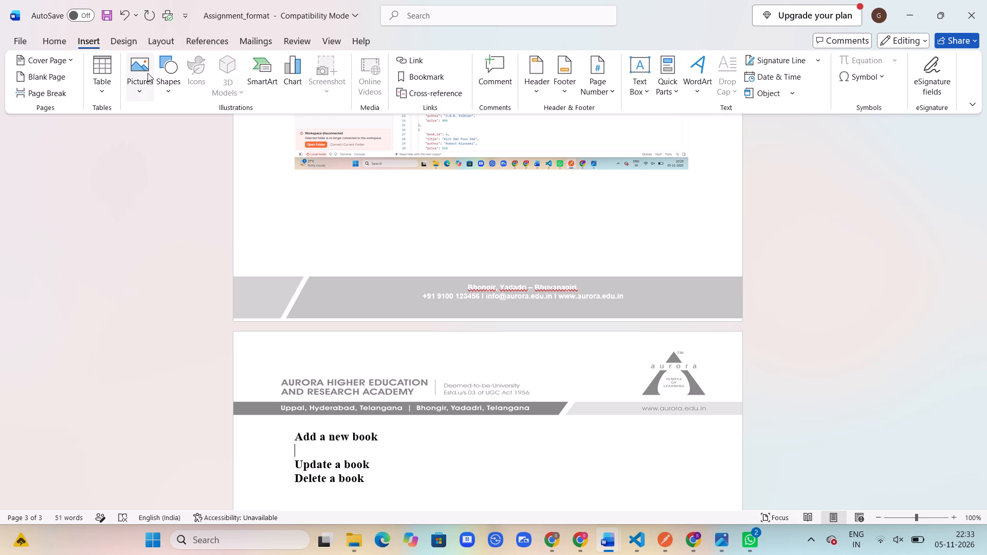
left_click(144, 73)
left_click(174, 127)
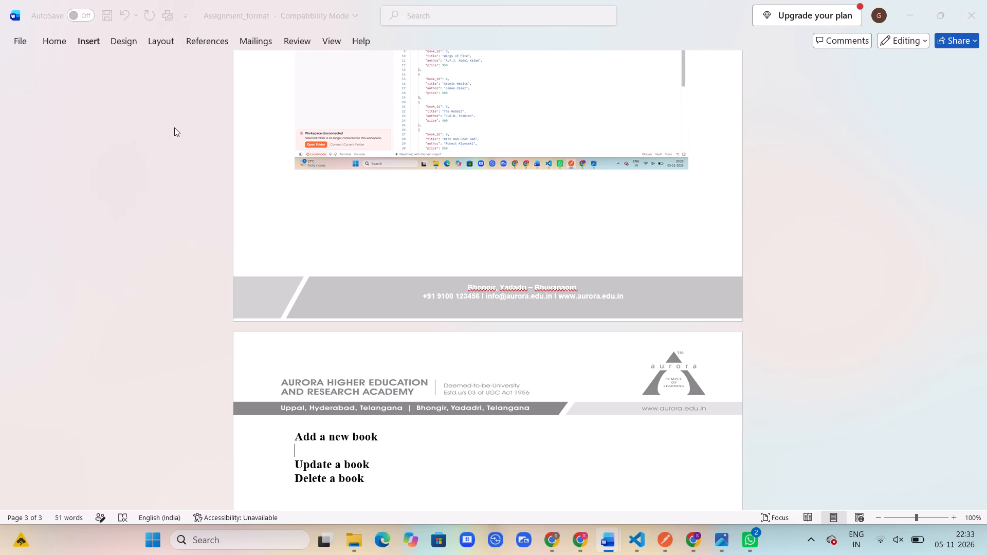
scroll(177, 153, "down", 1)
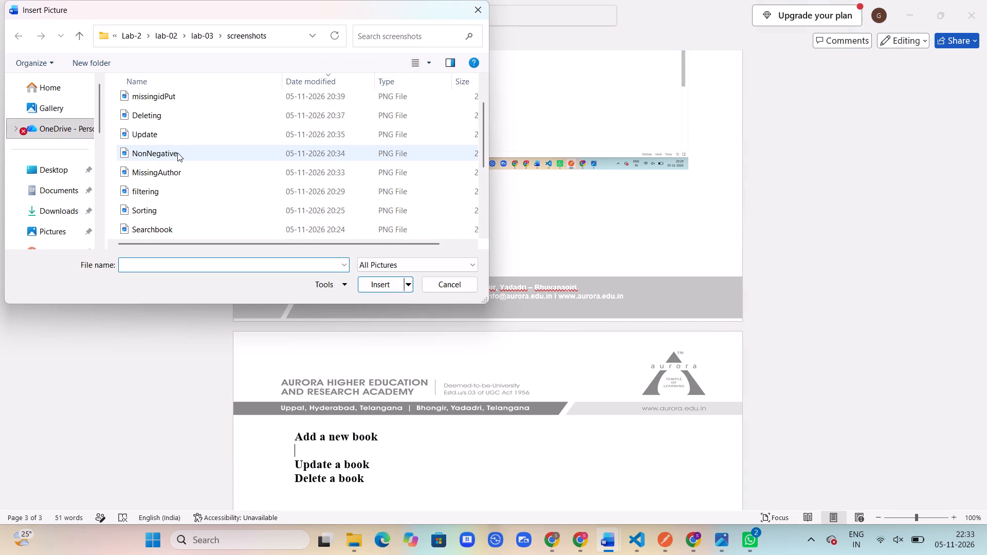
scroll(177, 153, "down", 2)
left_click(166, 192)
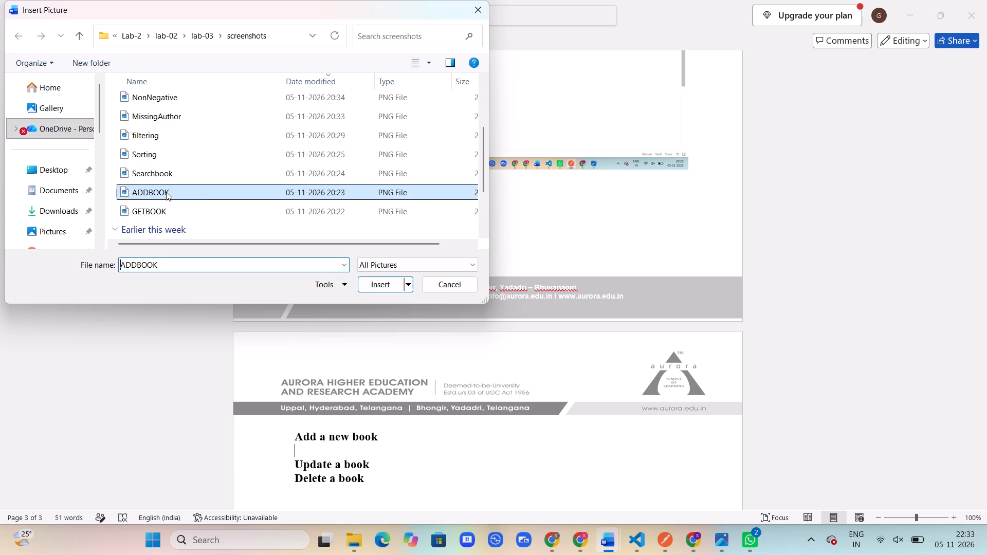
left_click(378, 288)
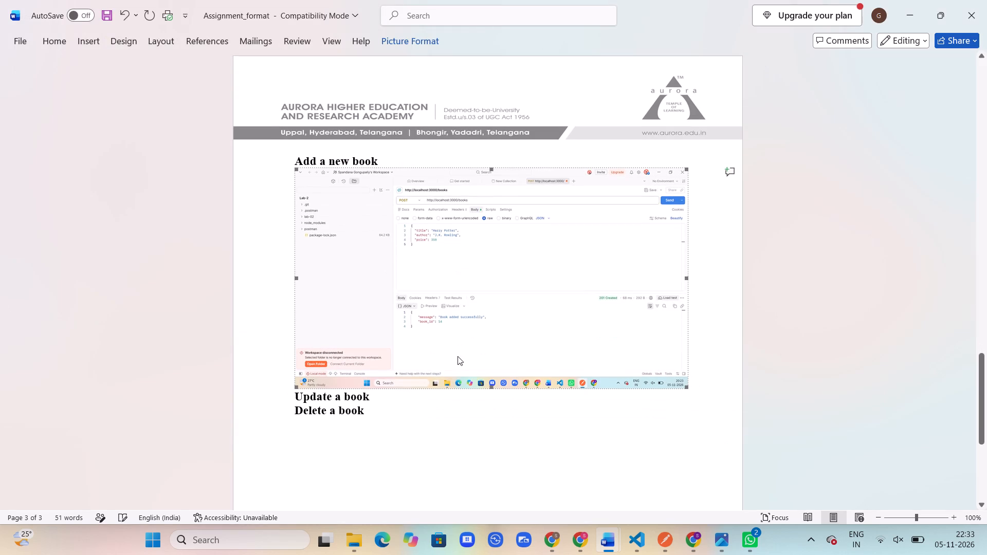
left_click(701, 376)
key("Return")
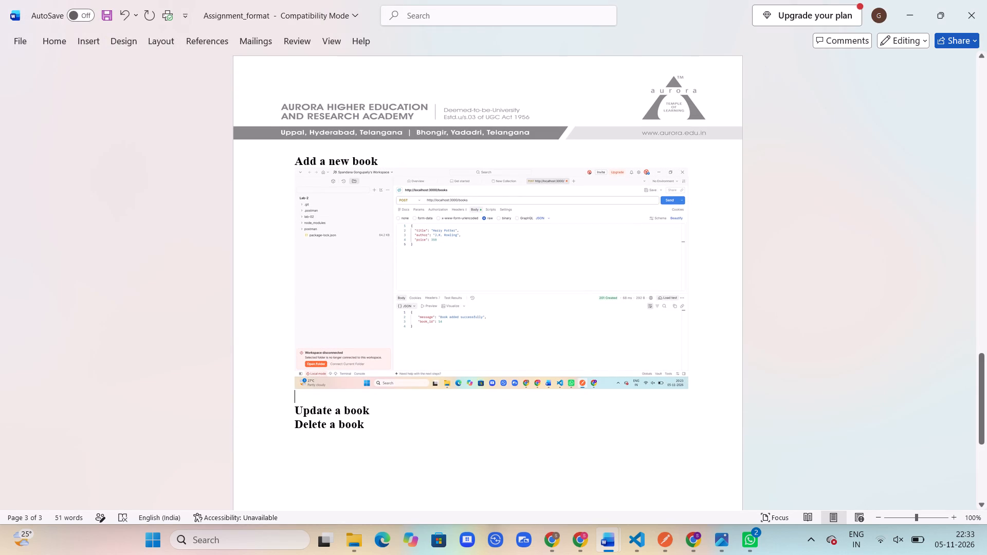
Insert the Update picture from the lab-03 screenshots folder on a new line below the "Update a book" caption.
left_click(498, 416)
key("Return")
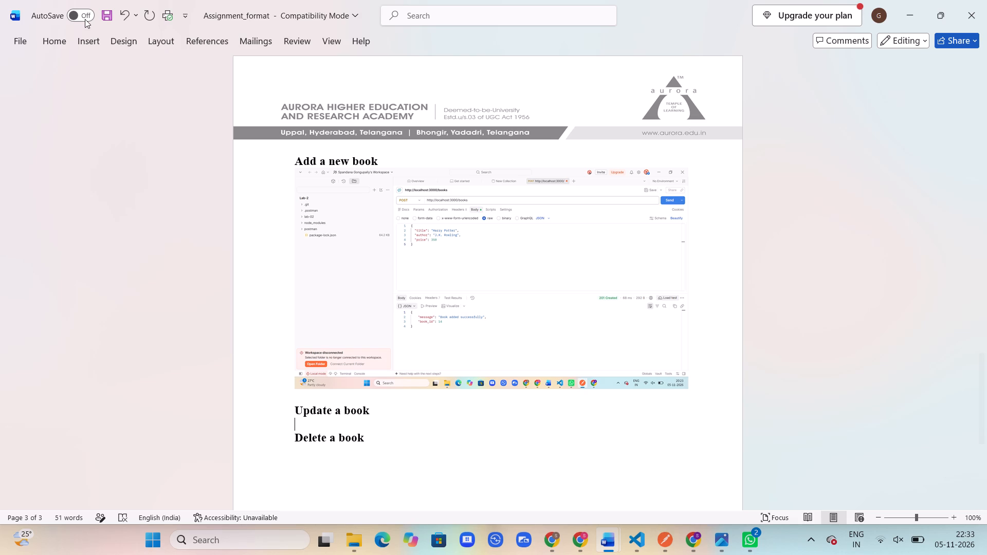
left_click(80, 39)
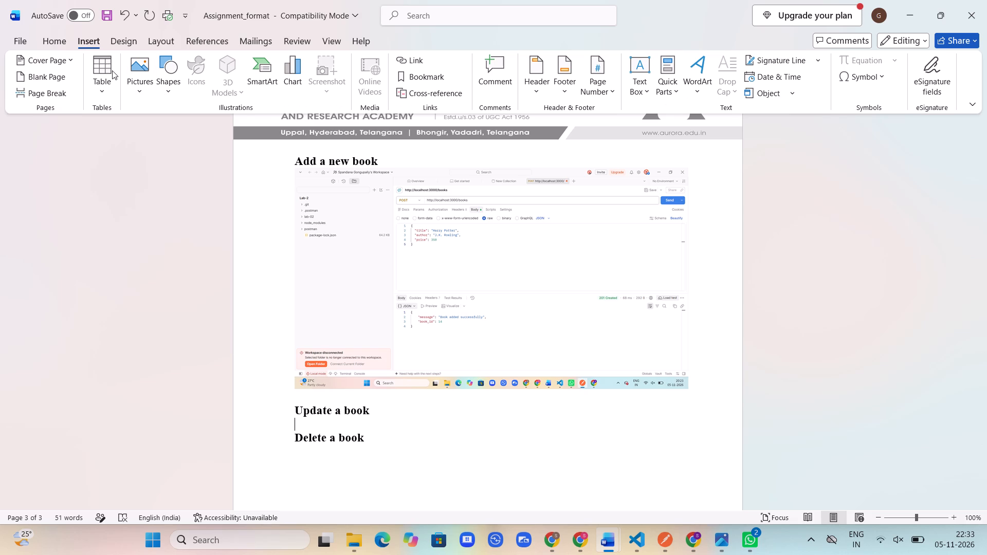
left_click(141, 77)
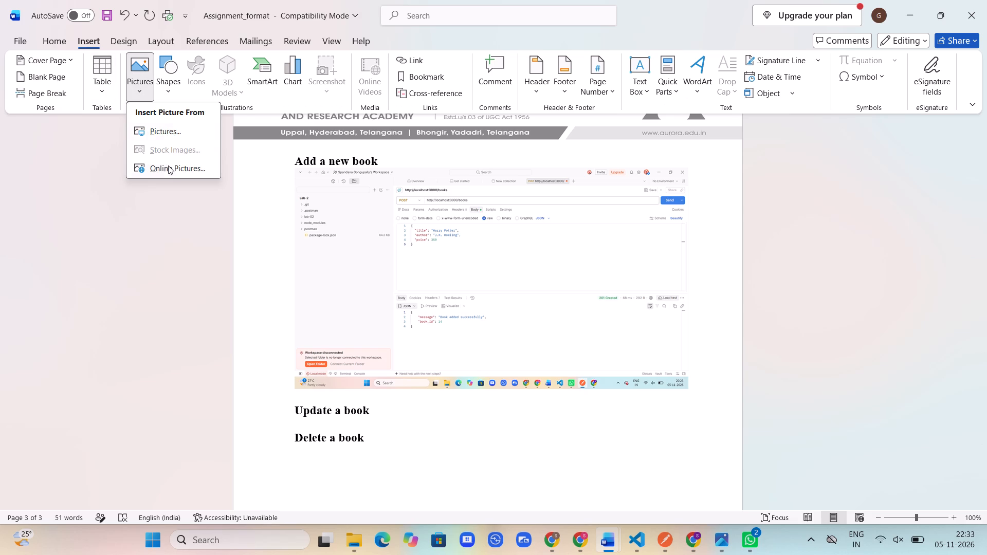
left_click(162, 132)
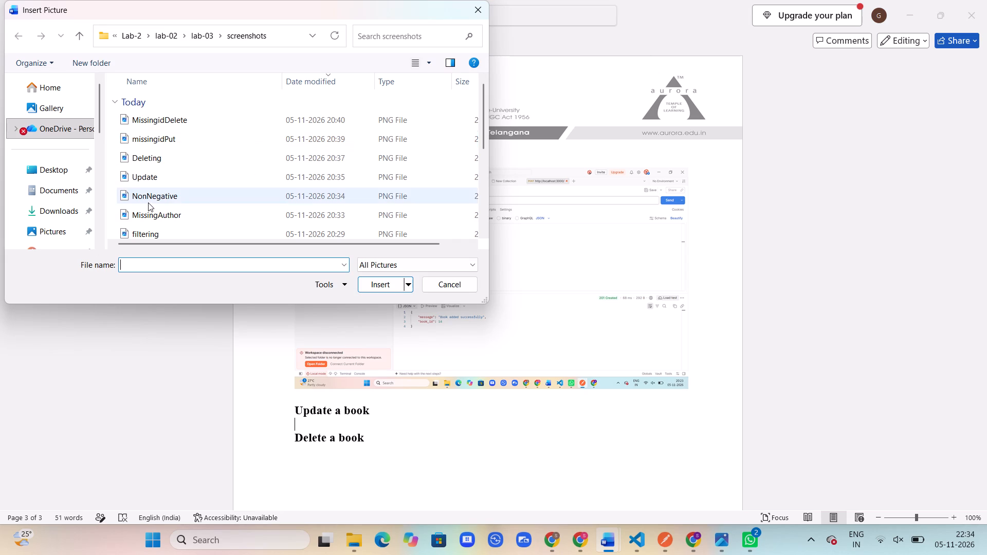
left_click(159, 178)
left_click(371, 286)
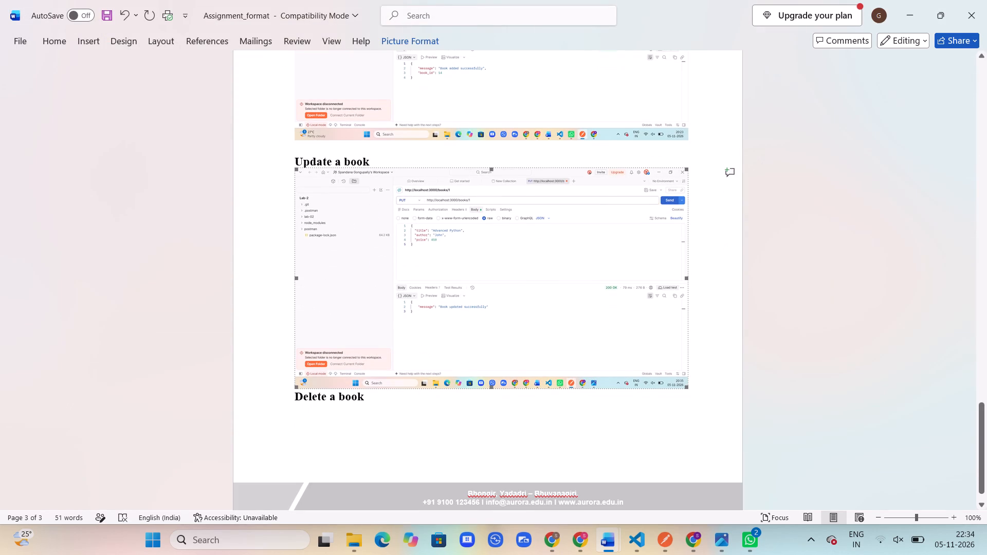
Add blank lines after the update image to push the "Delete a book" caption onto page 4.
left_click(704, 373)
key("Return")
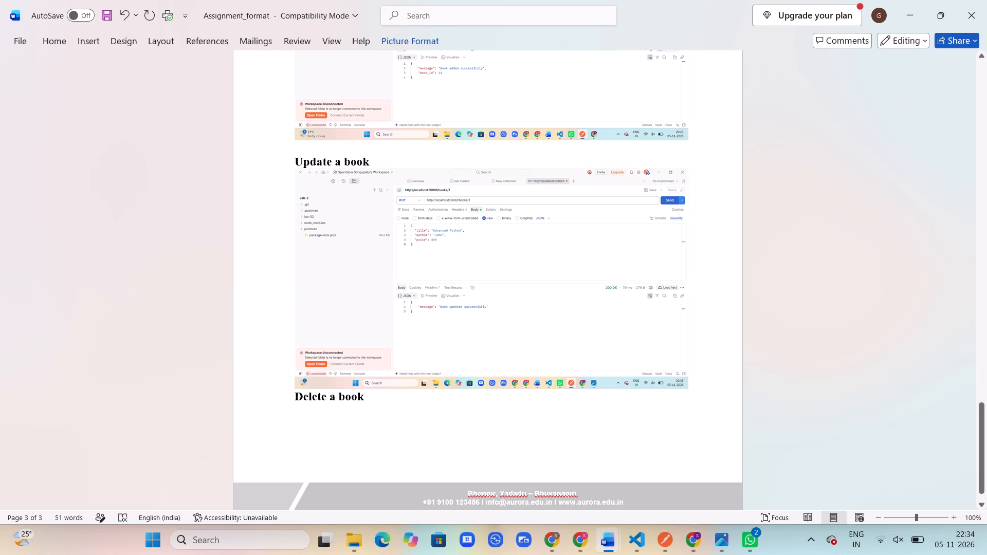
key("Return")
key("Return")
key("Return")
key("Return")
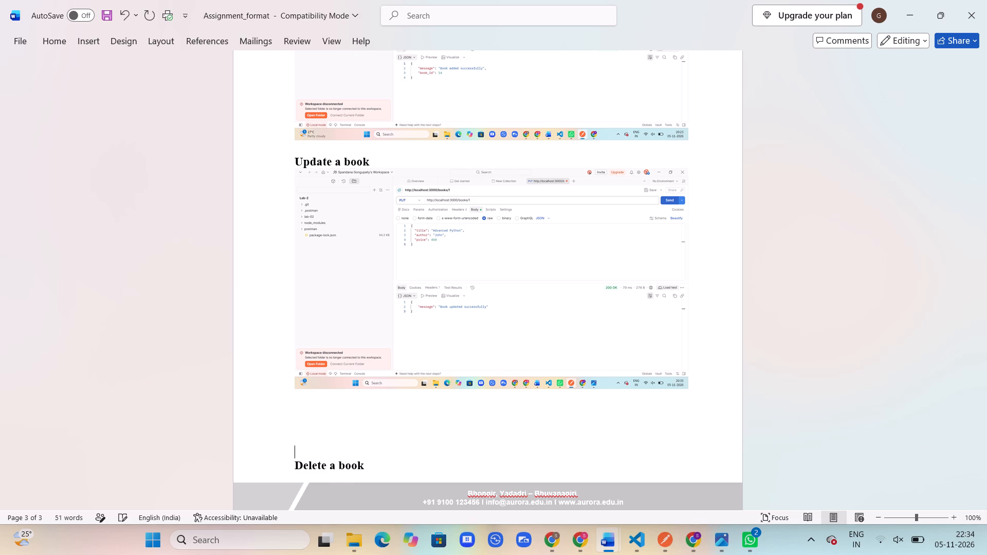
key("Return")
key("Return")
Insert the Deleting picture from the lab-03 screenshots folder on the line below the "Delete a book" caption.
scroll(704, 373, "down", 1)
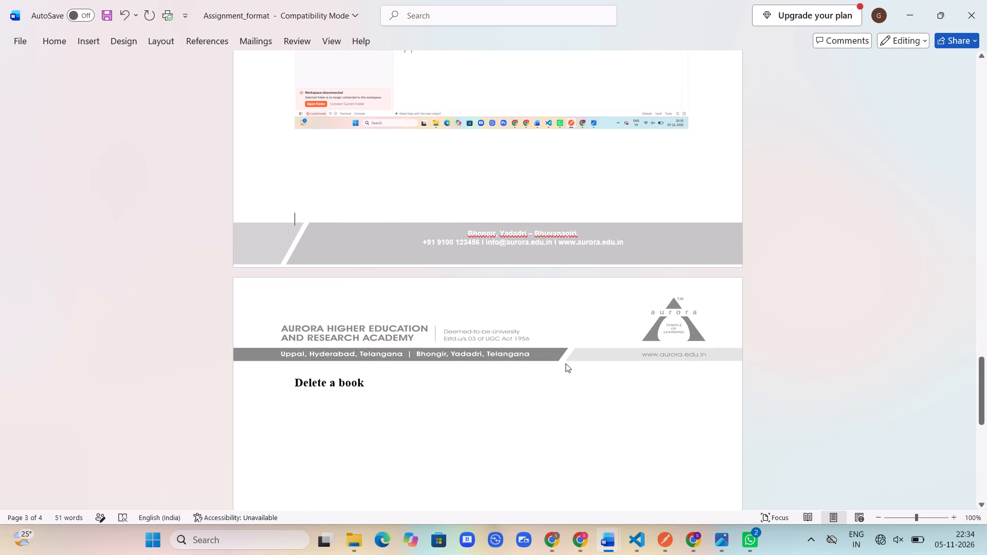
left_click(403, 392)
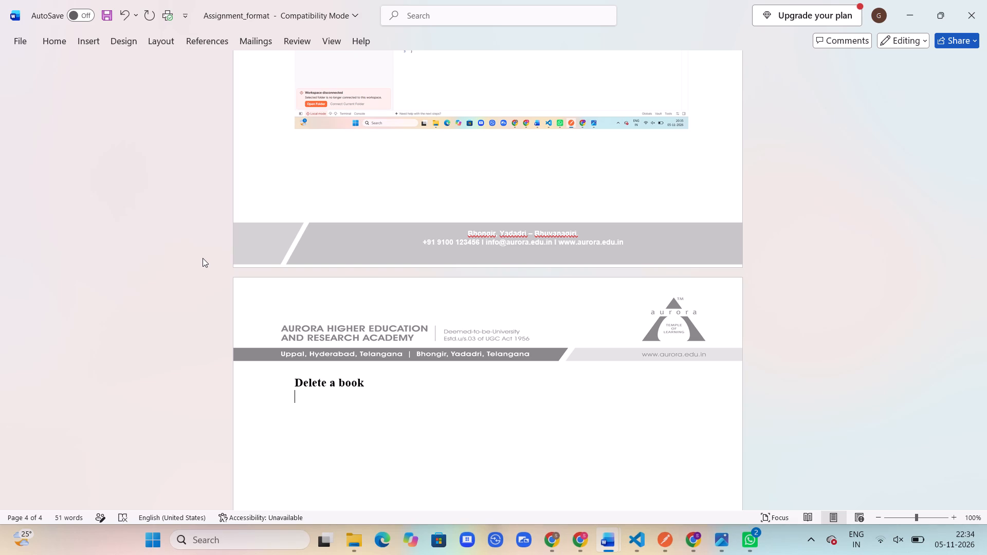
left_click(77, 39)
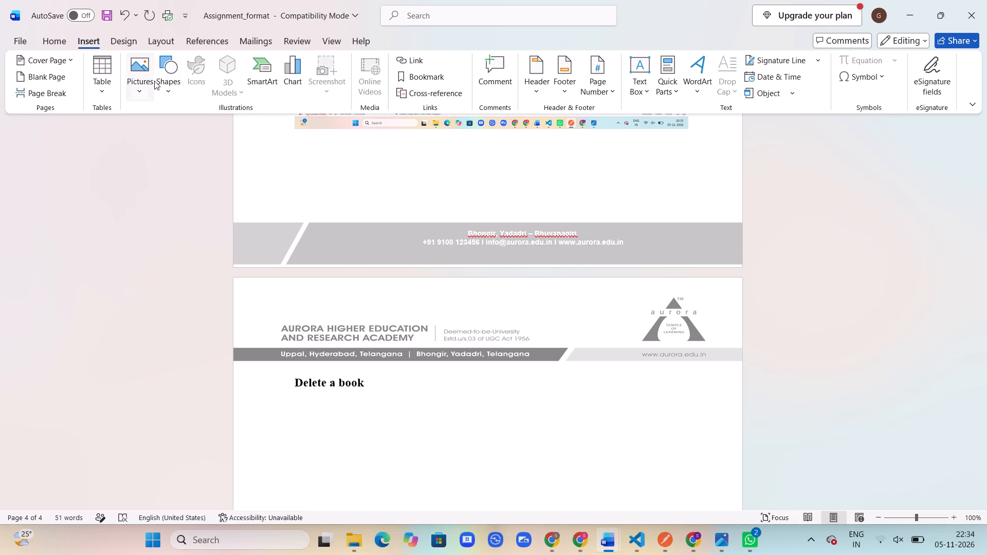
left_click(137, 72)
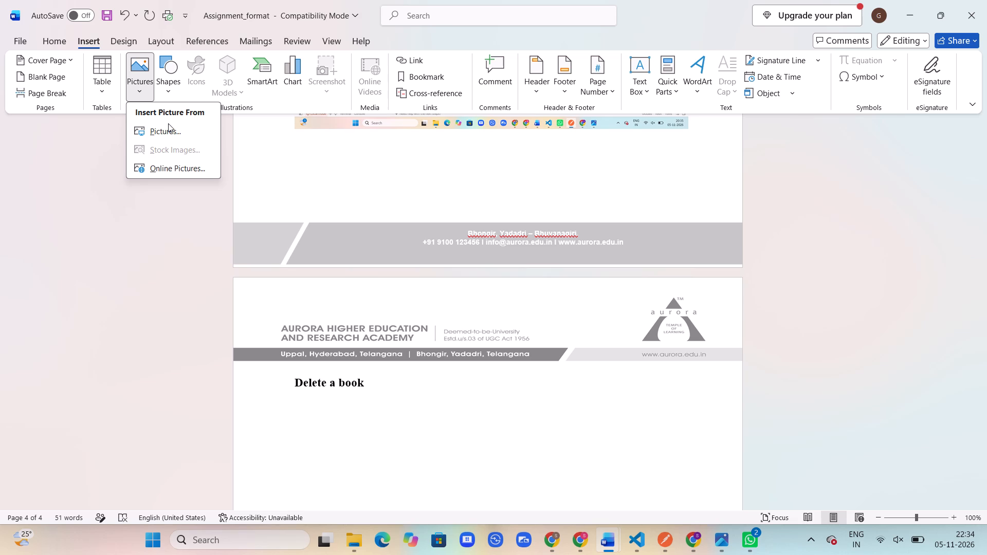
left_click(168, 123)
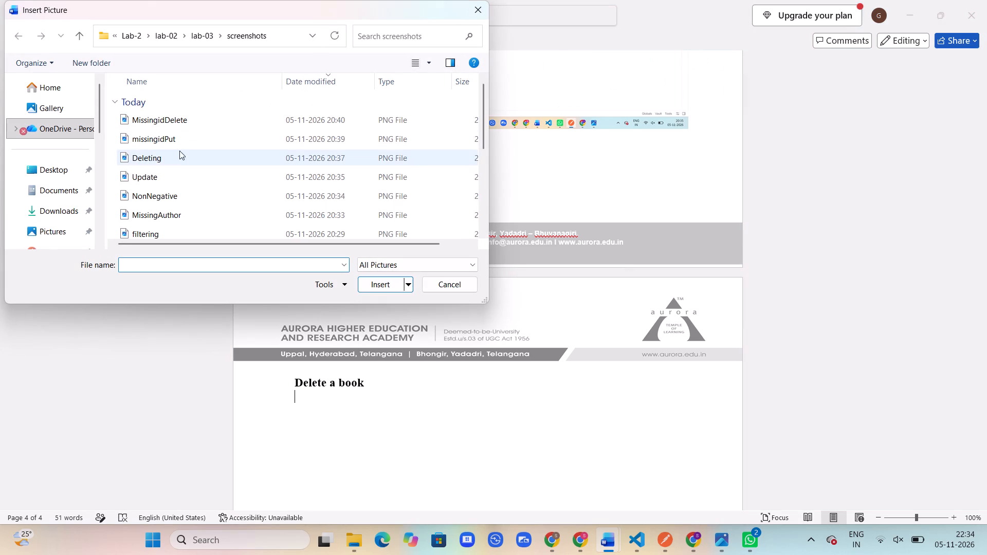
left_click(174, 161)
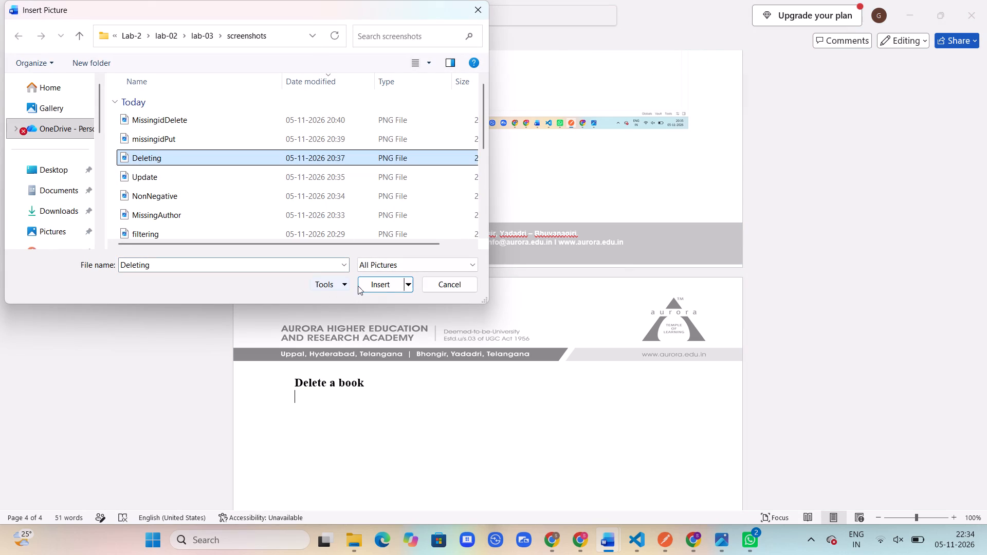
left_click(384, 282)
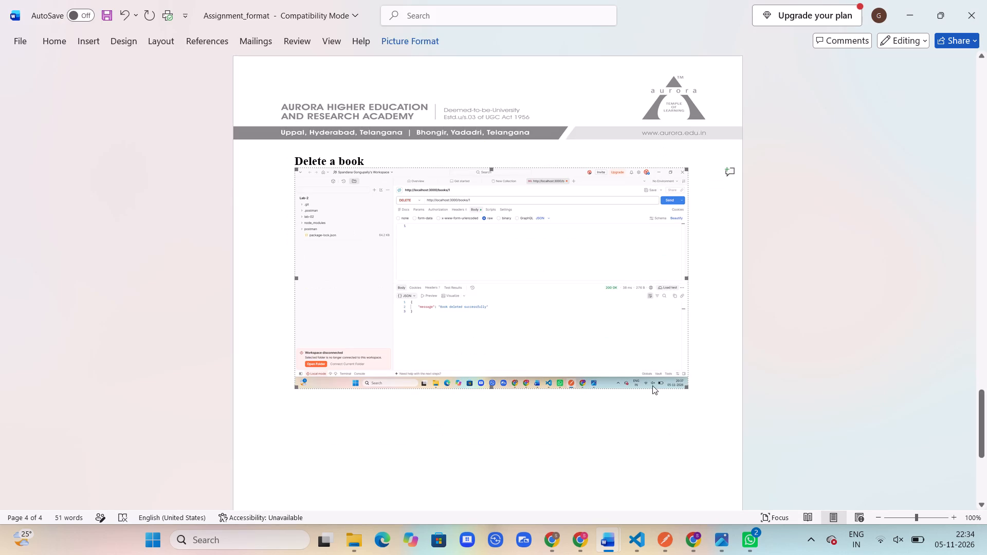
Add the caption "Sorting" below the deleting image, leaving one blank line between them.
left_click(709, 384)
key("Return")
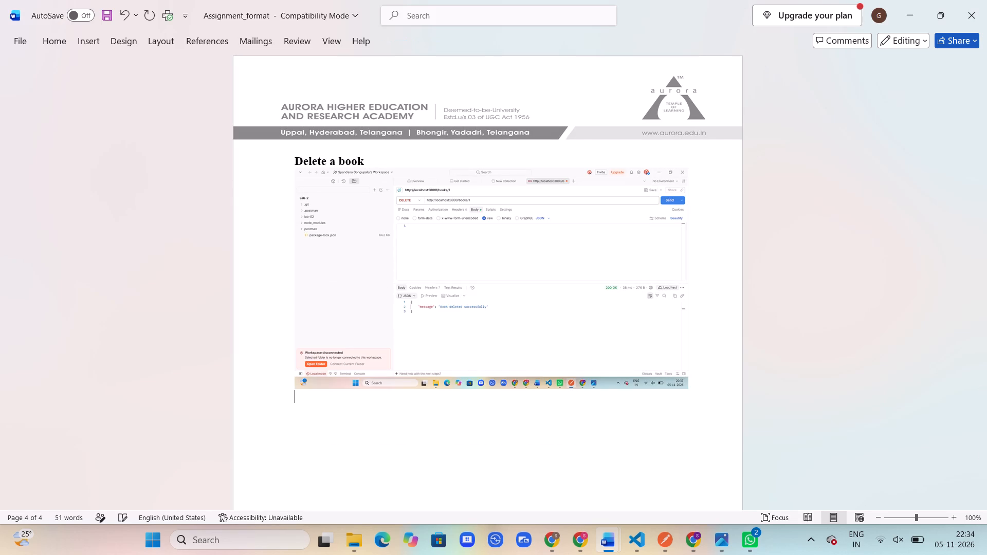
key("Return")
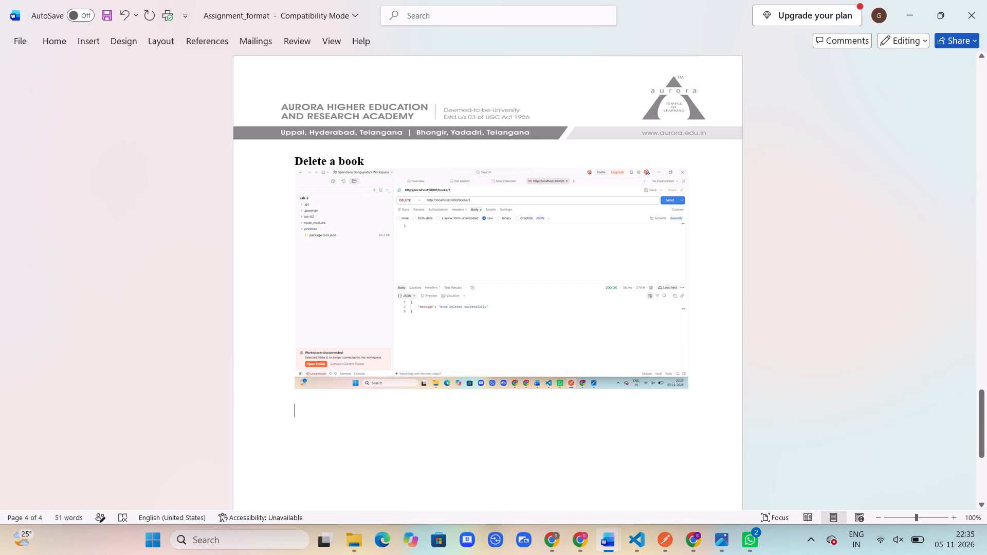
key("s")
type("ORT")
key("BackSpace")
key("BackSpace")
key("BackSpace")
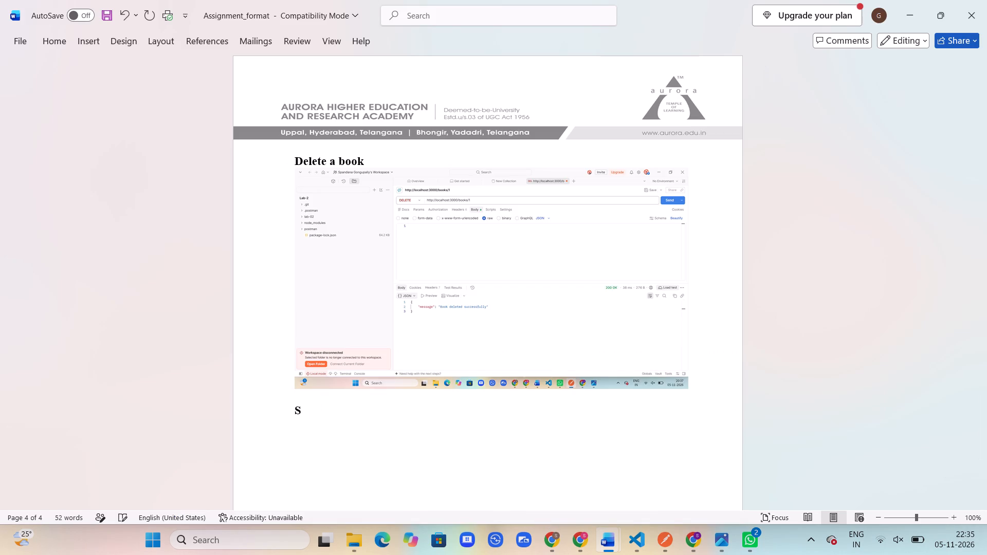
type("orting")
Insert the Sorting picture from the lab-03 screenshots folder on a new line below the "Sorting" caption.
key("Return")
left_click(85, 44)
left_click(132, 78)
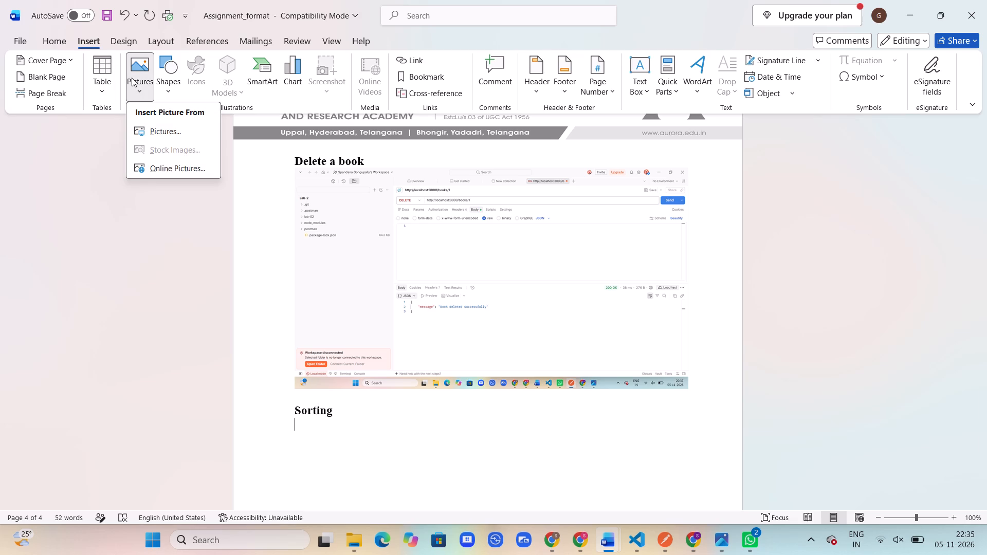
left_click(153, 136)
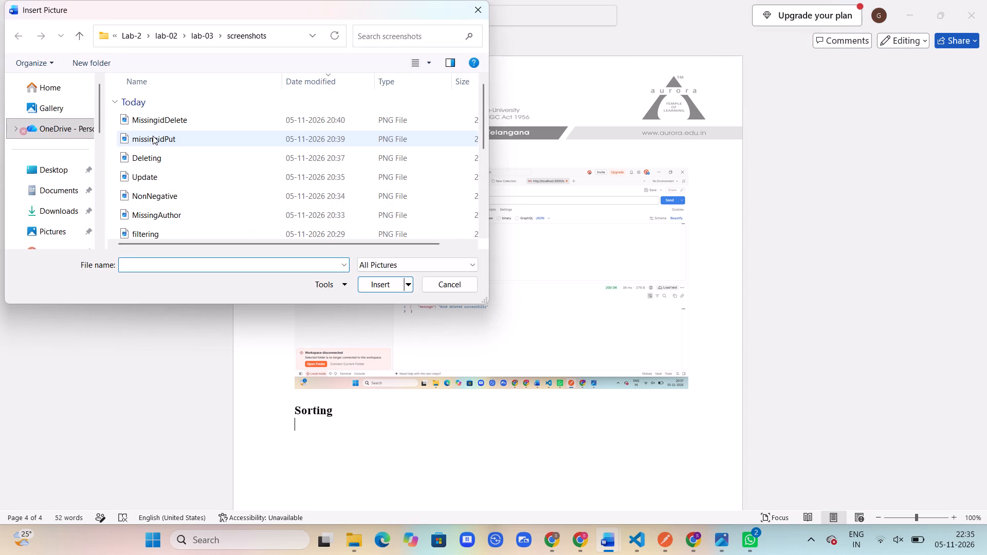
scroll(150, 219, "down", 1)
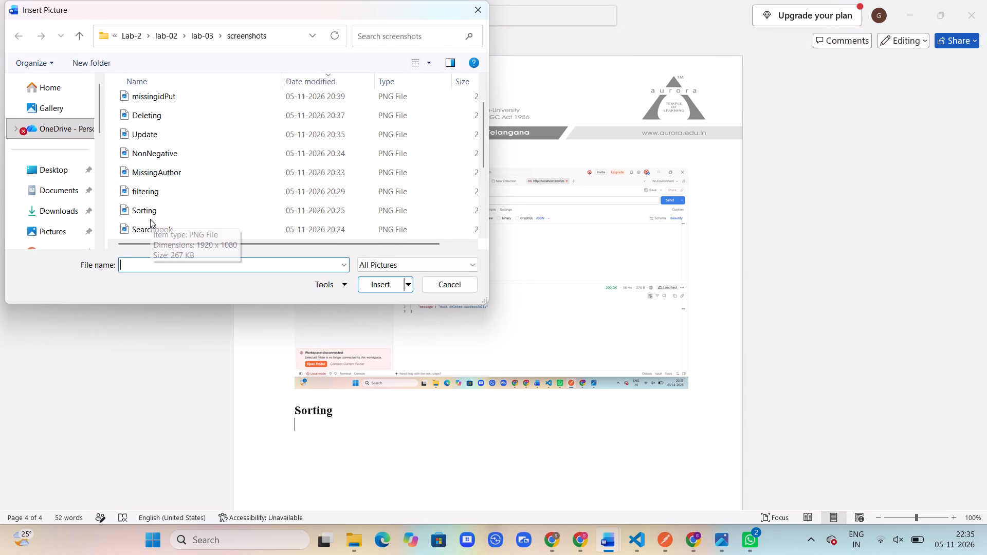
scroll(150, 219, "down", 1)
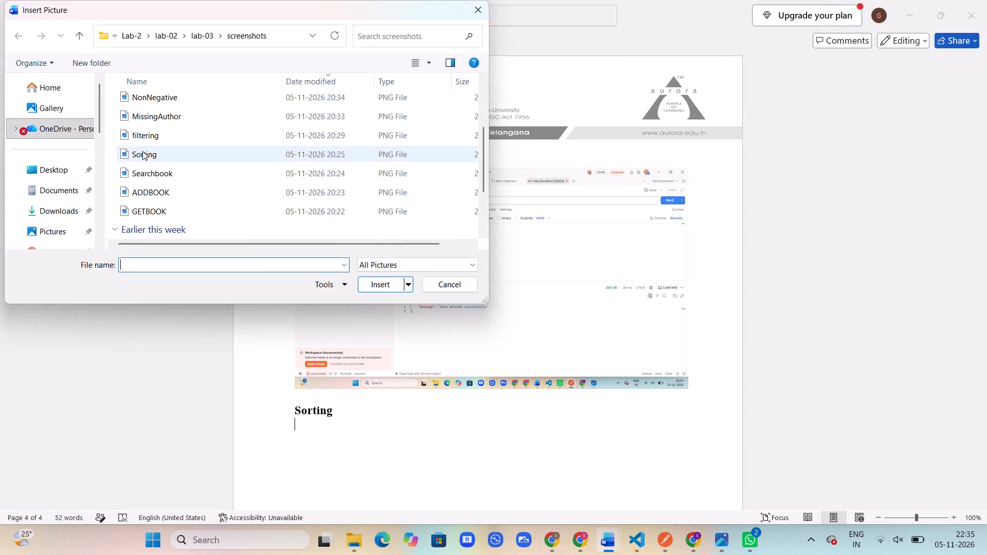
left_click(142, 152)
left_click(361, 287)
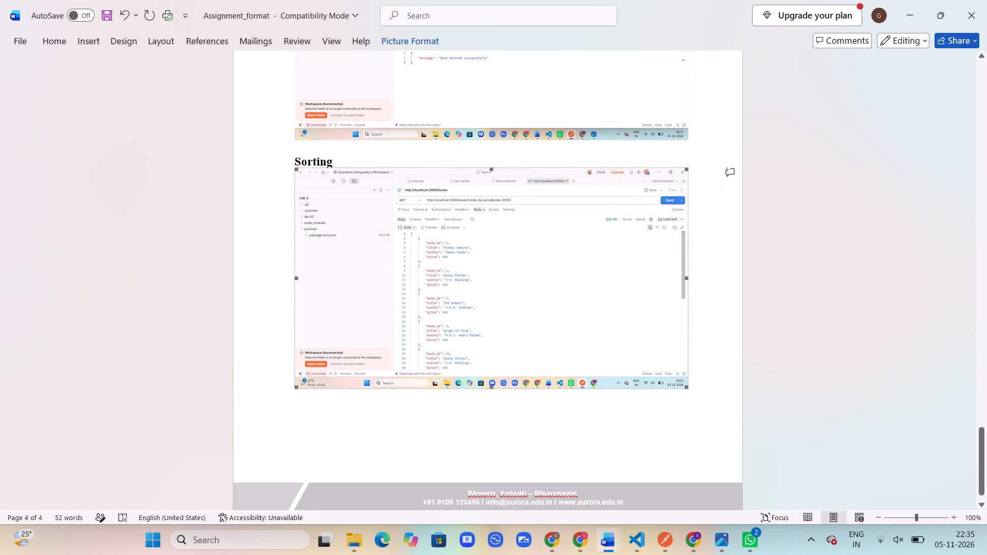
Add blank lines after the sorting image down to the bottom of page 4.
left_click(720, 386)
key("Return")
key("Return")
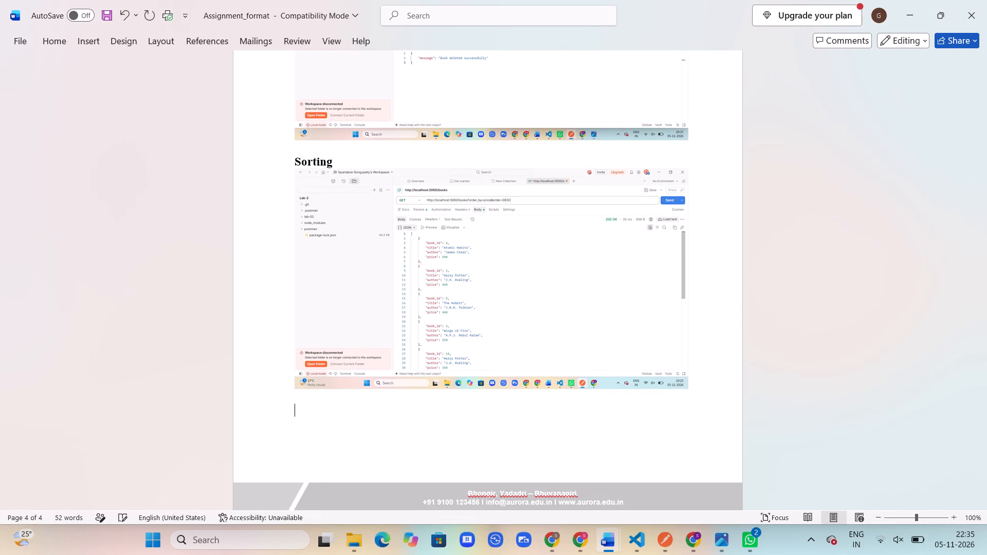
key("Return")
key("Return")
key("Return")
key("Return")
key("Return")
Add one more blank line after the sorting image to continue onto page 5.
key("Return")
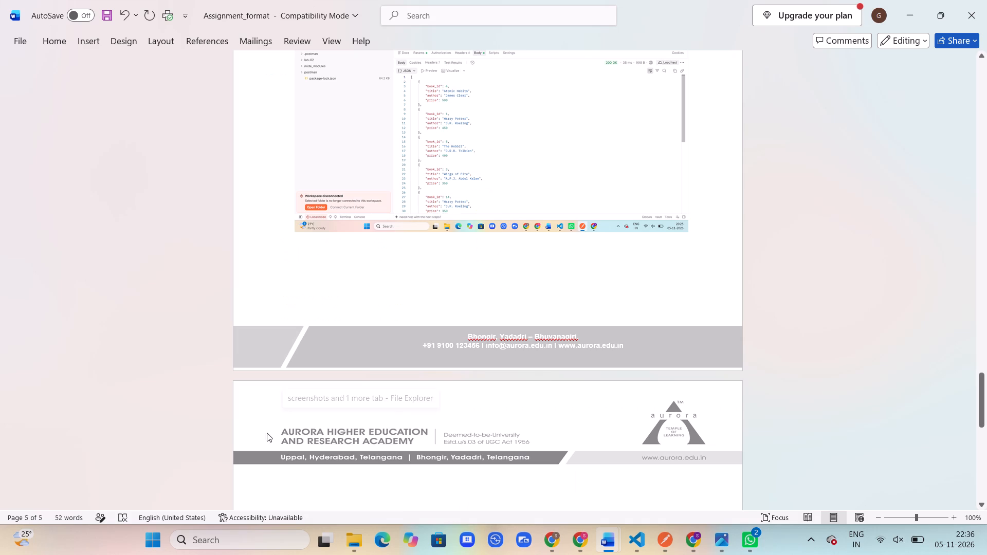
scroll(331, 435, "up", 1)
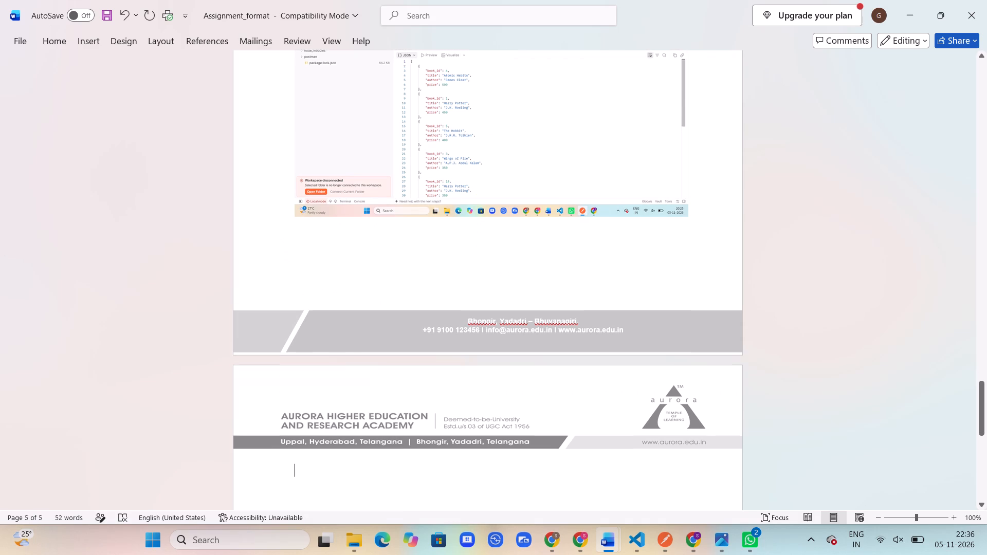
Add blank lines before the "Search books" caption on page 1 to move it onto page 2 with its image.
scroll(331, 435, "up", 3)
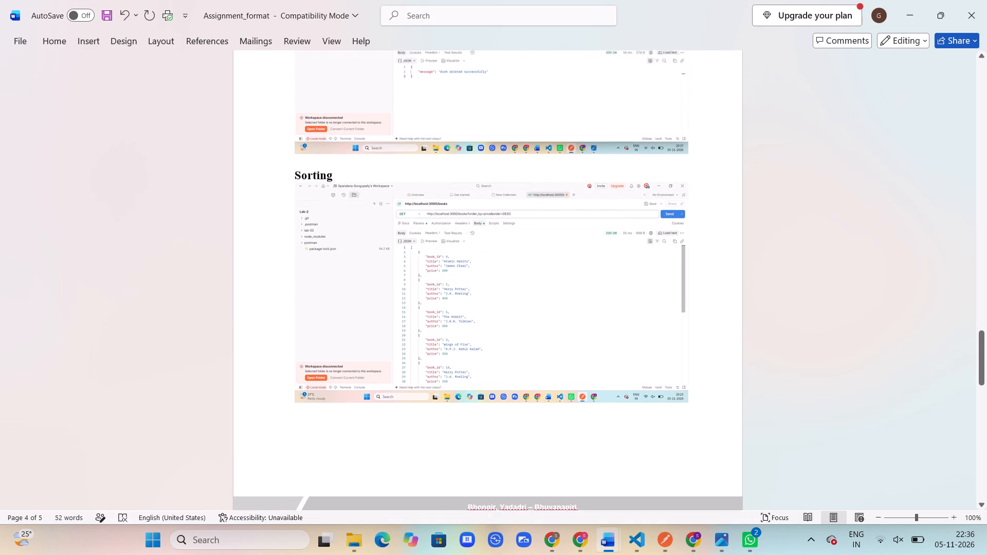
scroll(331, 435, "up", 7)
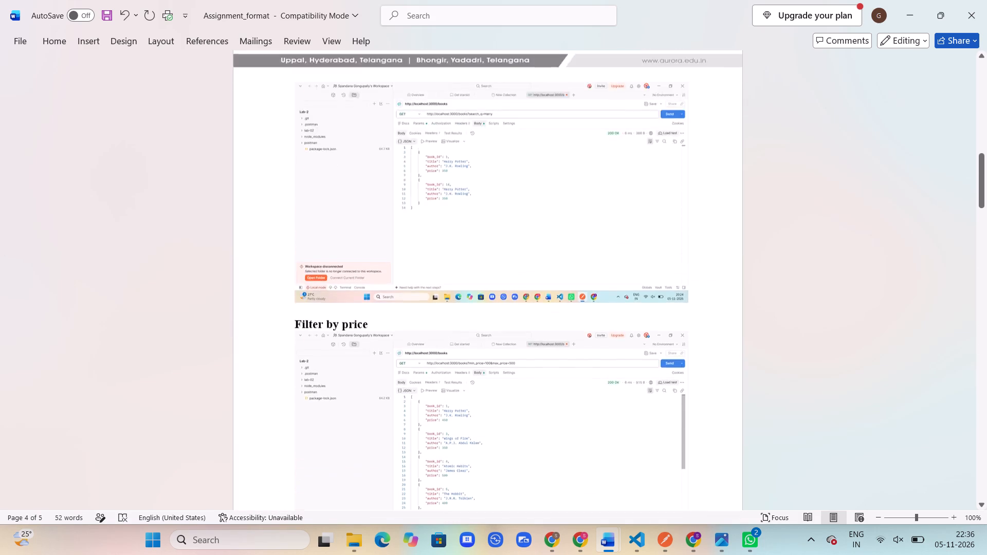
scroll(331, 435, "up", 5)
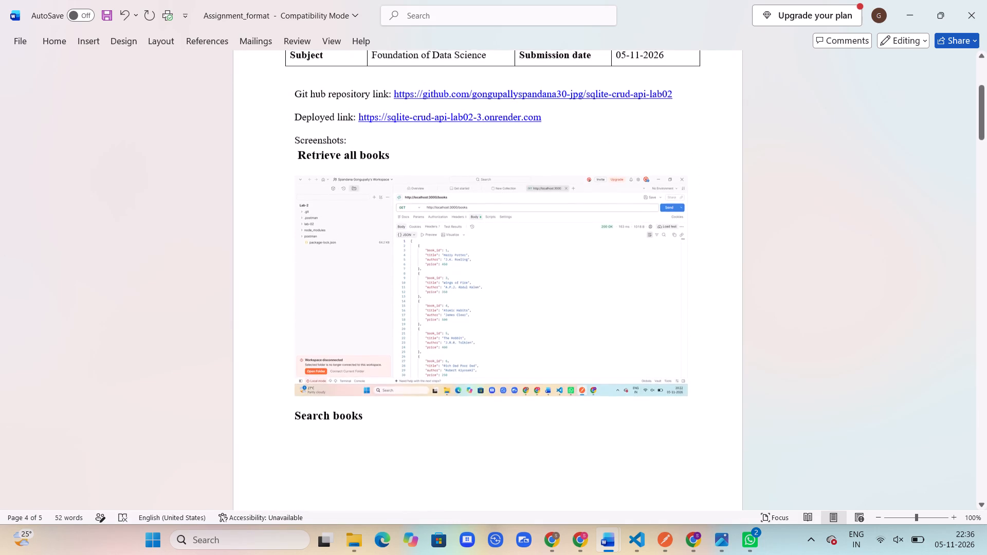
scroll(331, 435, "up", 1)
scroll(362, 429, "down", 1)
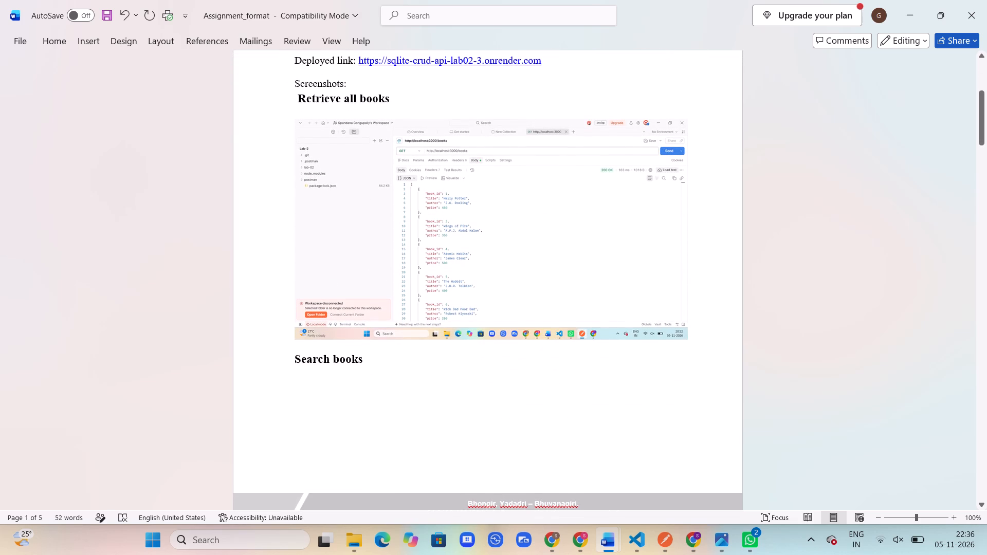
left_click(291, 357)
key("Return")
key("Return")
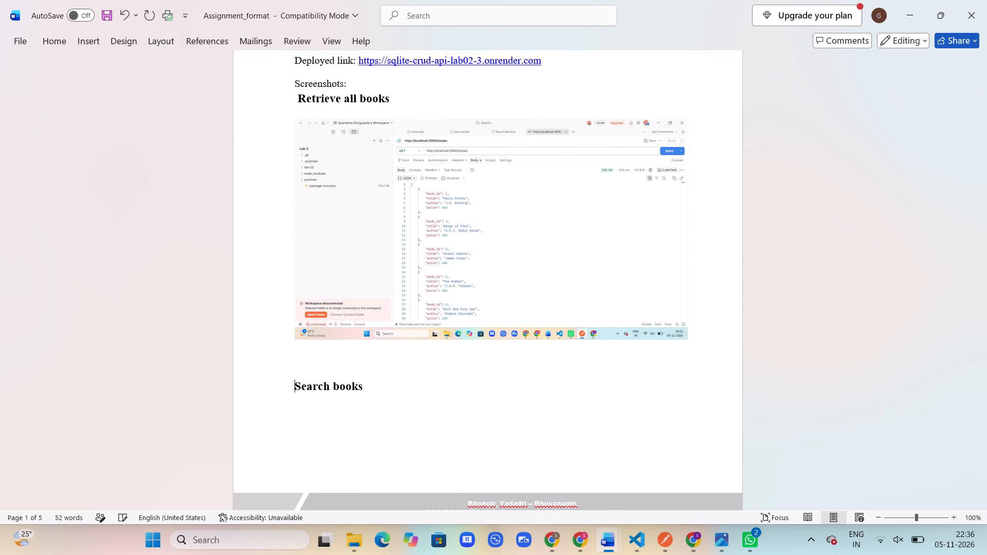
key("Return")
key("Return")
key("Return")
key("Return")
key("Return")
key("Return")
key("Return")
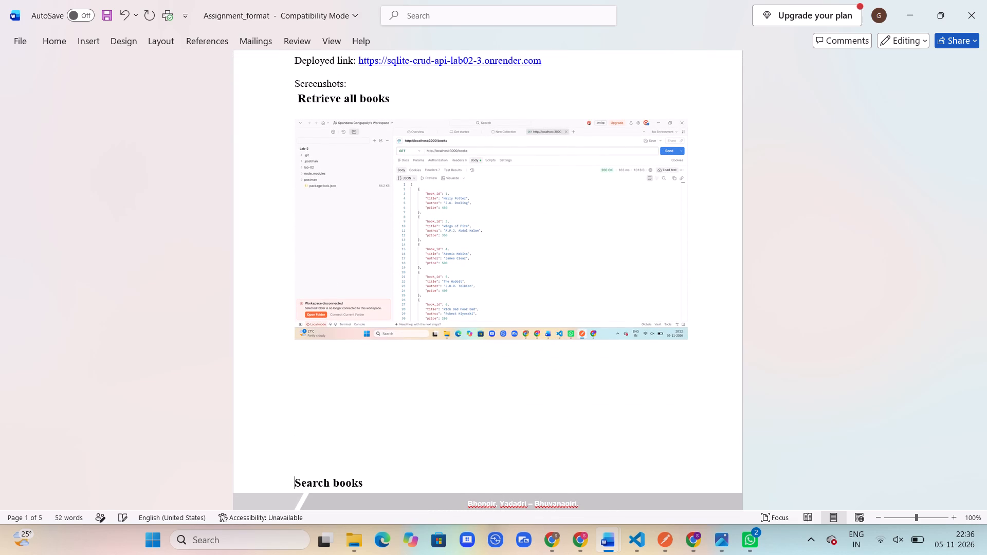
key("Return")
Add five blank lines below the sorting image on page 4, ending at the start of page 5.
scroll(291, 357, "down", 4)
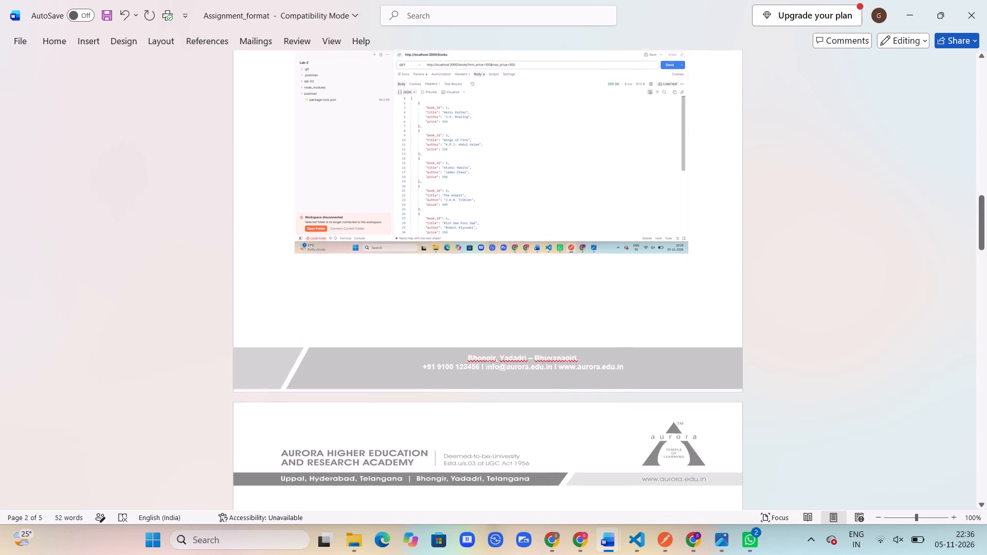
scroll(291, 357, "down", 5)
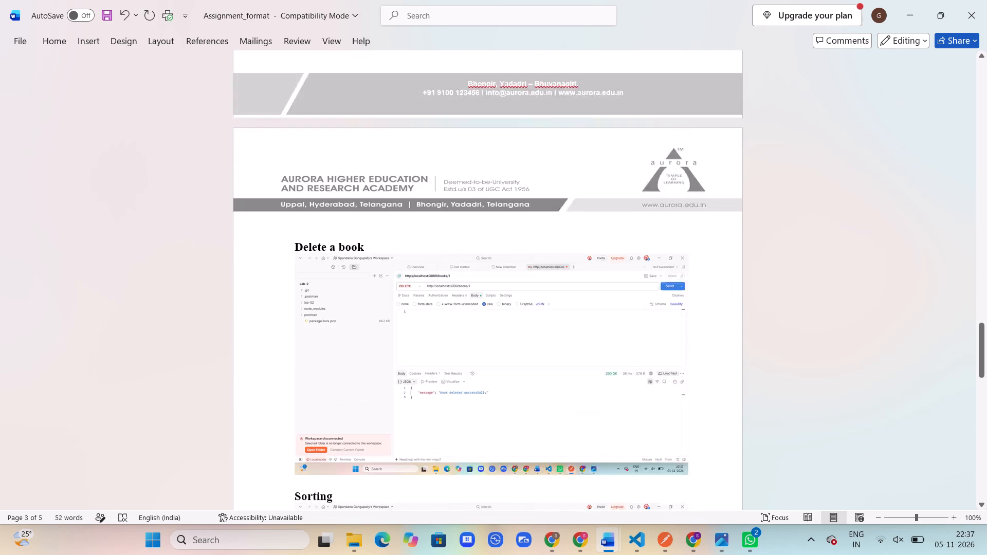
scroll(291, 357, "down", 5)
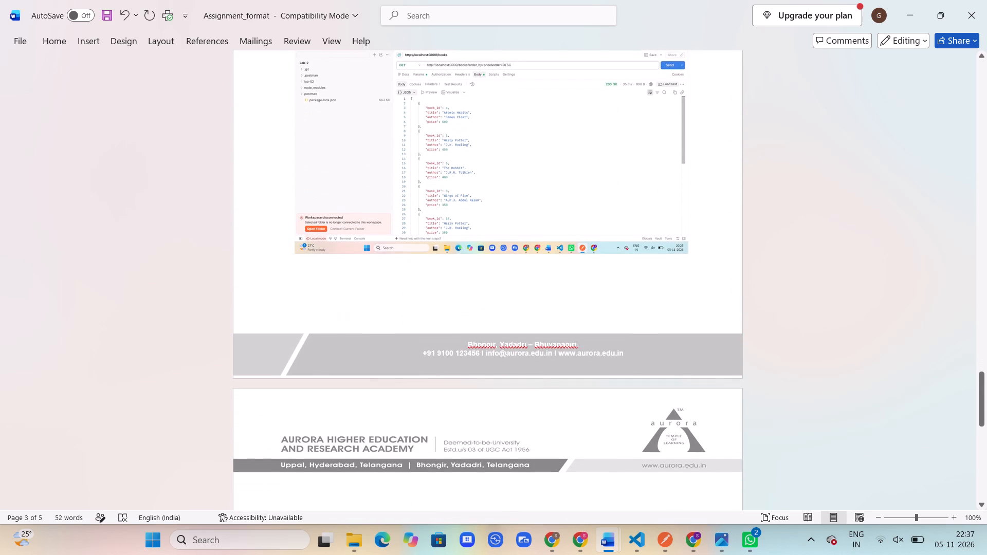
left_click(308, 273)
key("Return")
key("Return")
key("Return")
key("Return")
key("Return")
Insert the MissingAuthor picture from the lab-03 screenshots folder at the start of page 5.
scroll(338, 465, "down", 1)
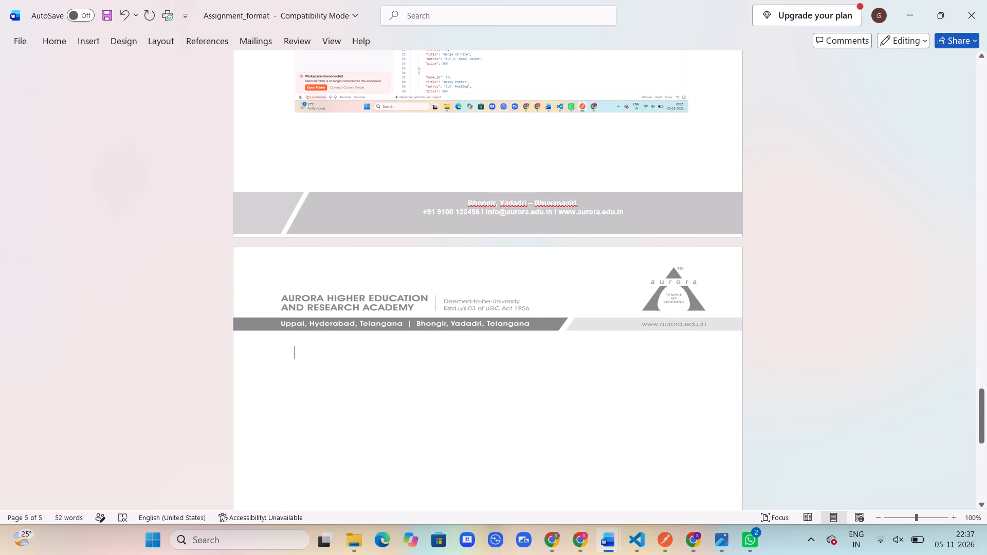
left_click(89, 45)
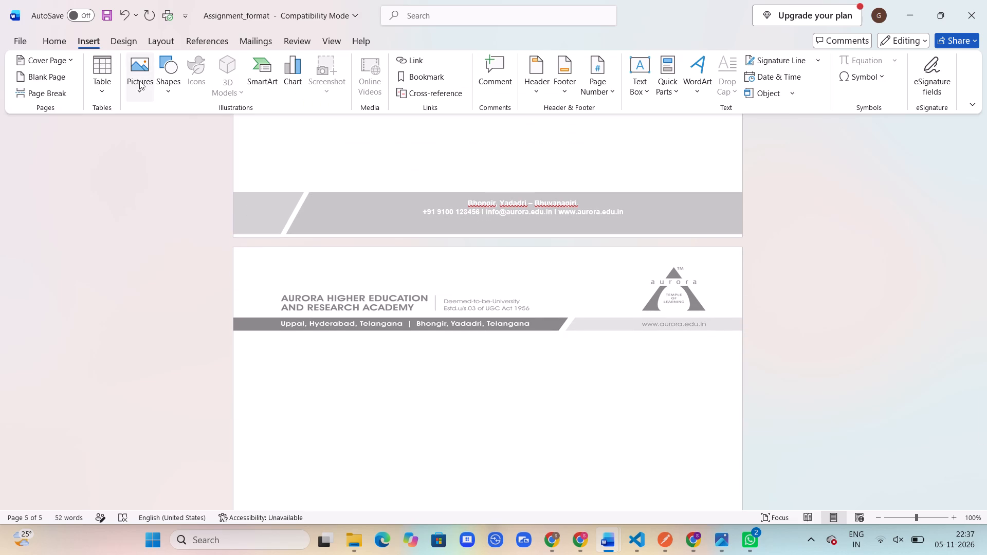
left_click(139, 81)
left_click(162, 127)
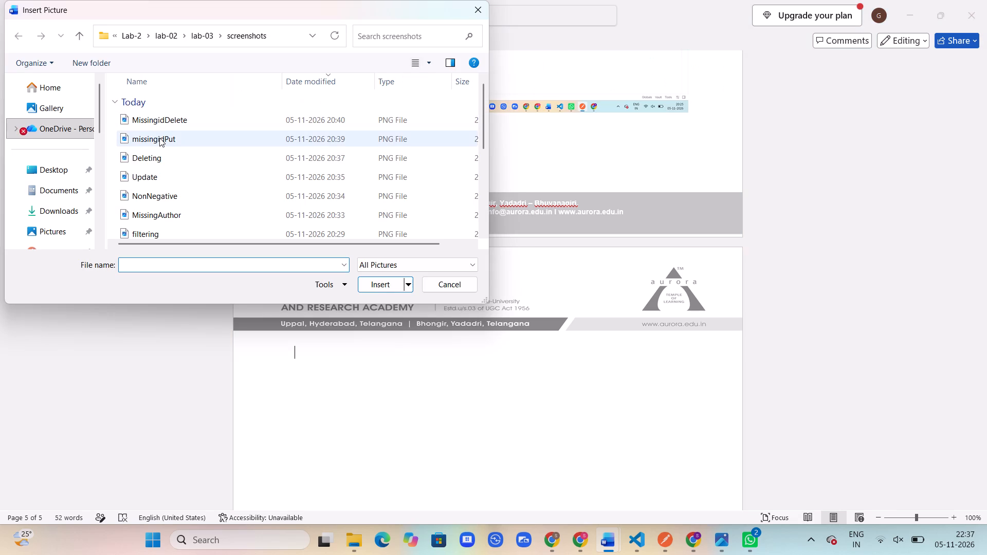
scroll(159, 138, "down", 1)
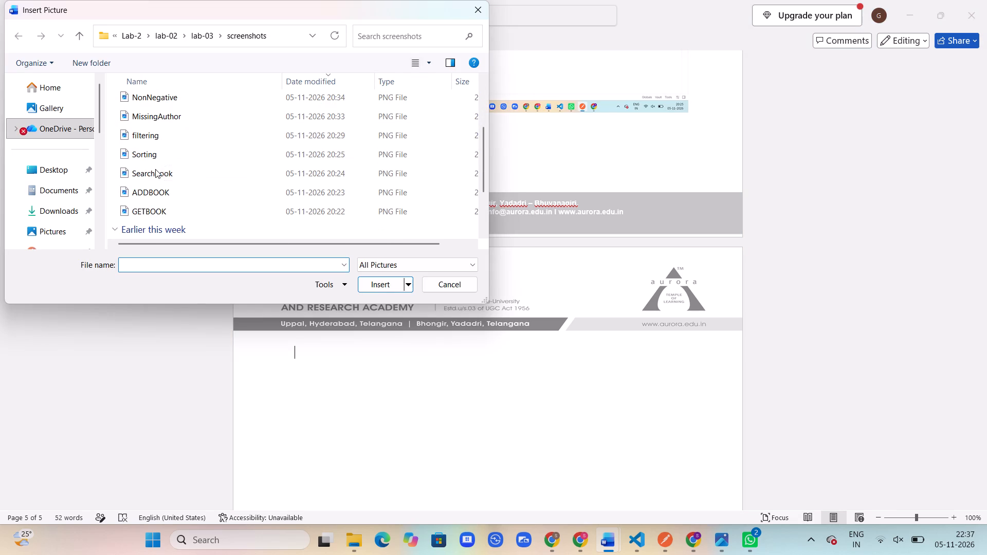
left_click(166, 116)
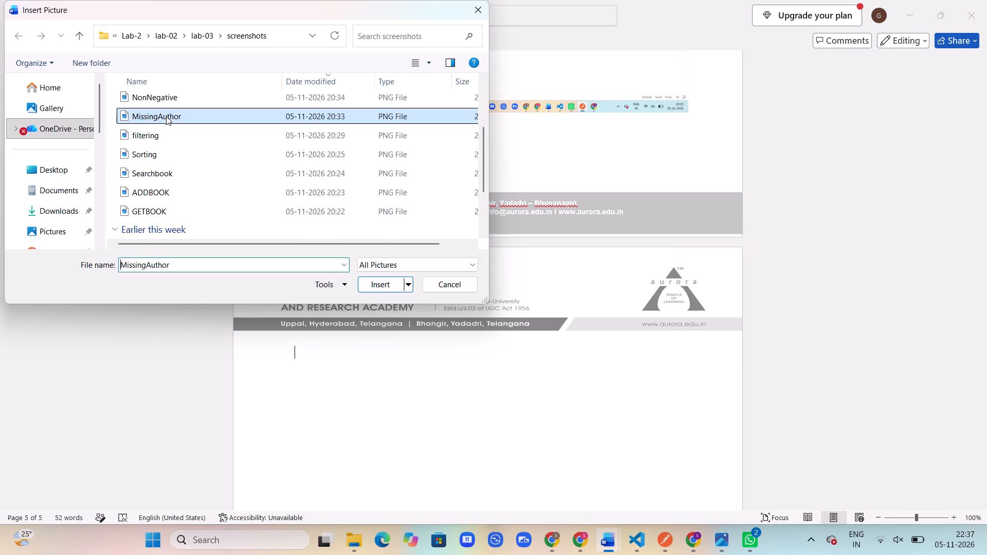
left_click(372, 280)
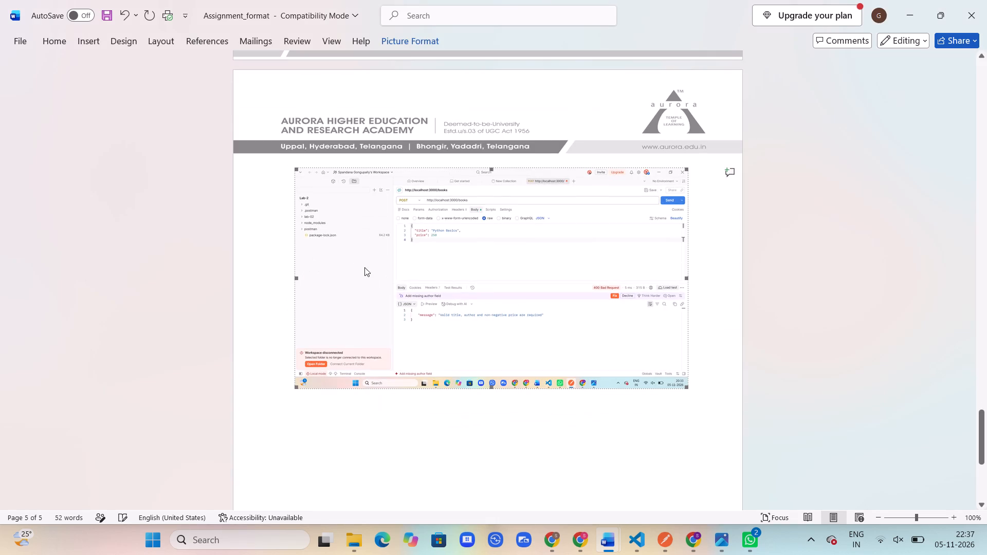
Insert the NonNegative picture from the lab-03 screenshots folder on a new line below the missing-author image.
left_click(711, 375)
key("Return")
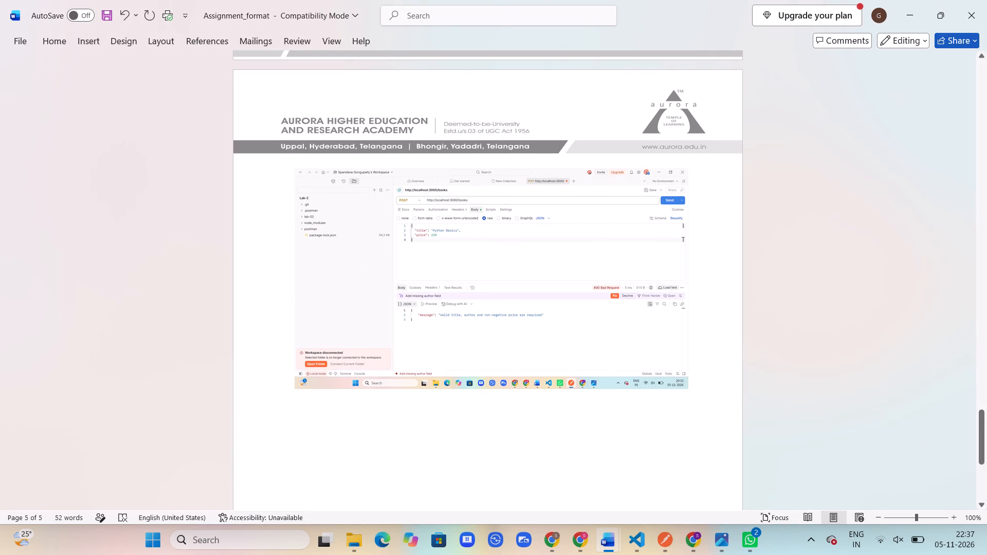
left_click(92, 41)
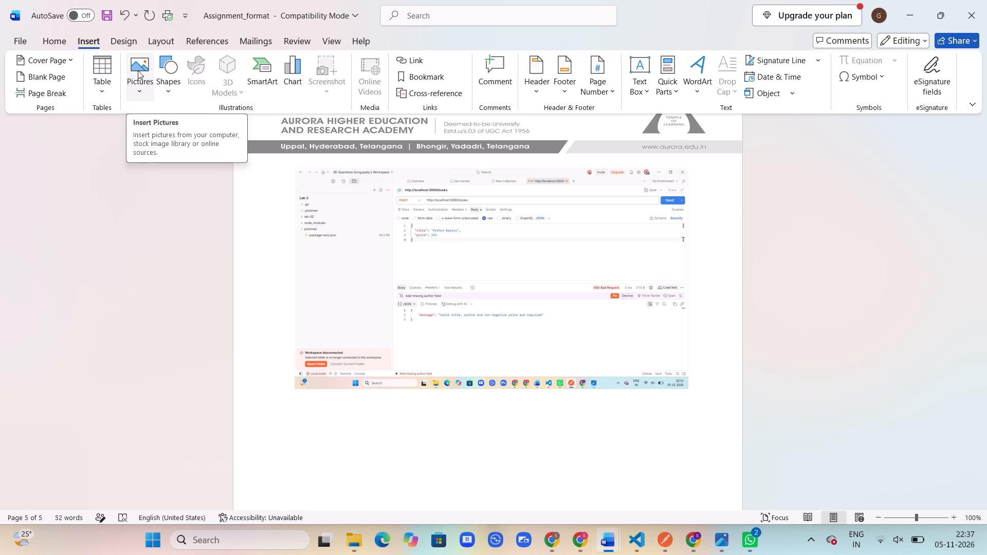
left_click(138, 70)
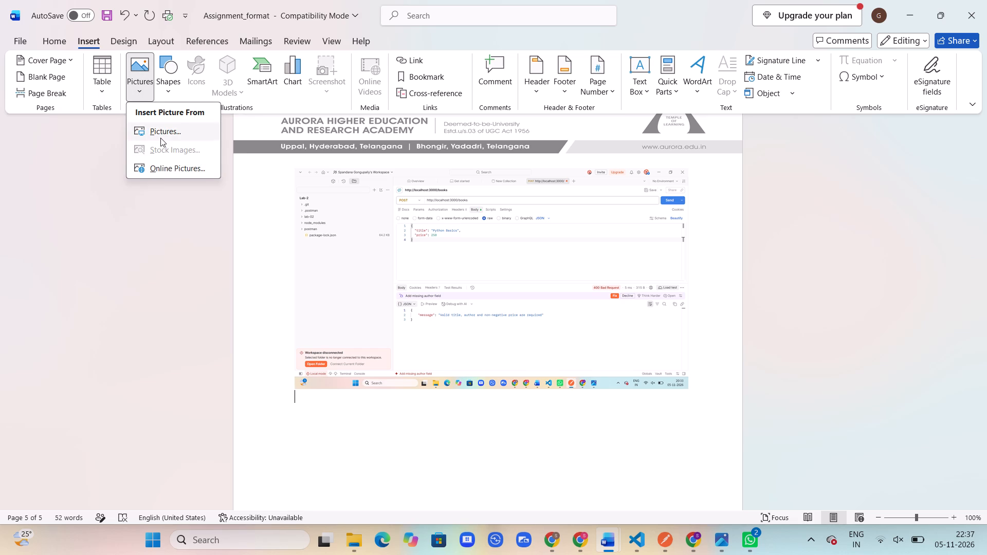
left_click(160, 138)
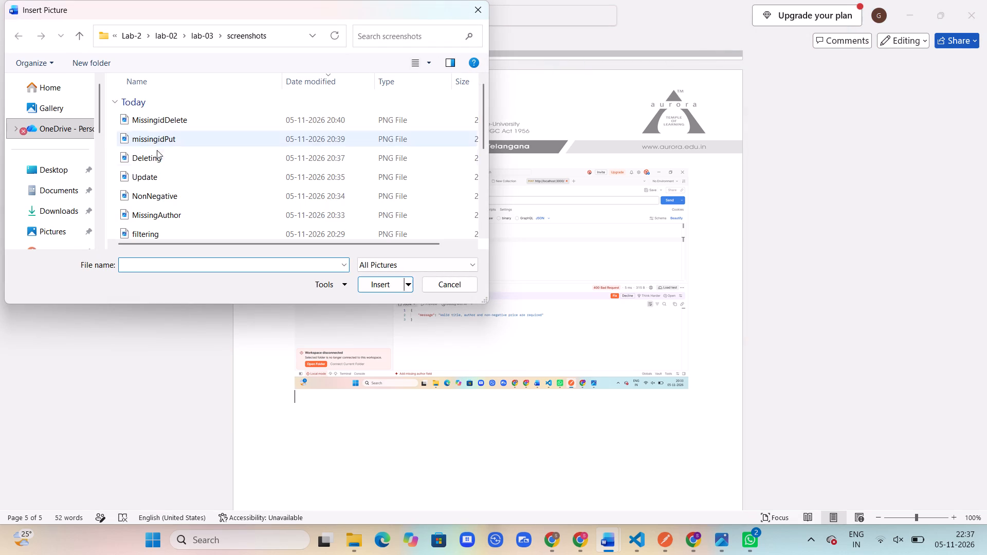
scroll(156, 172, "down", 1)
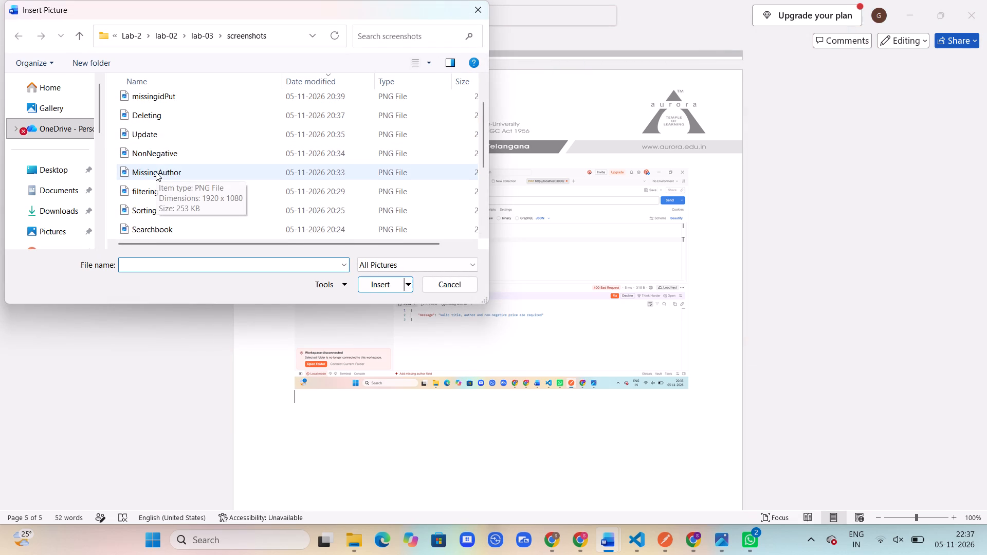
scroll(156, 172, "down", 1)
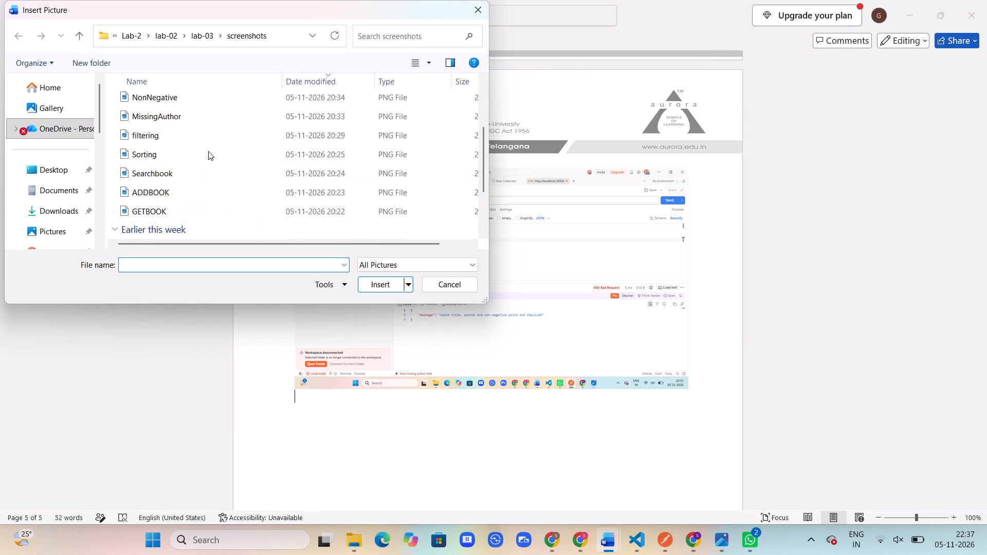
left_click(172, 99)
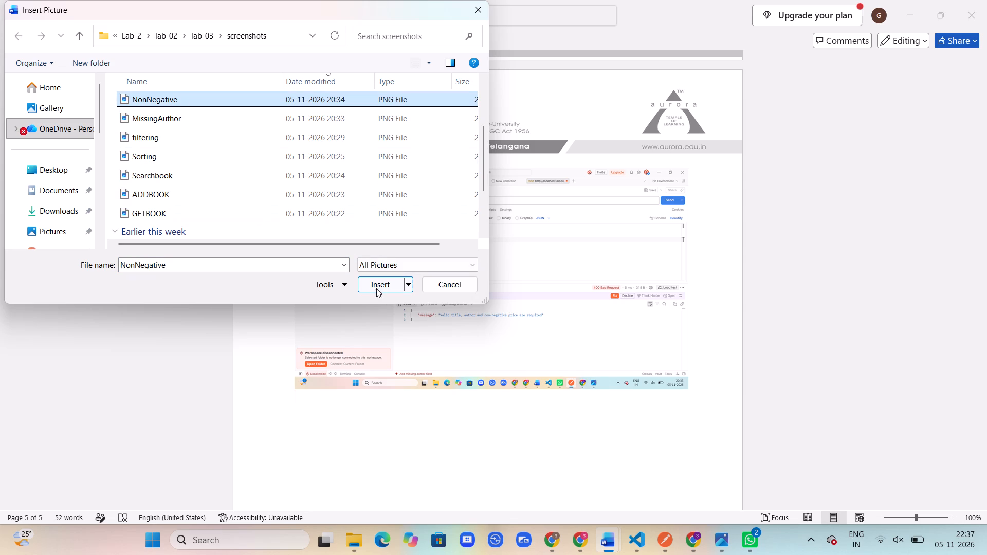
left_click(374, 286)
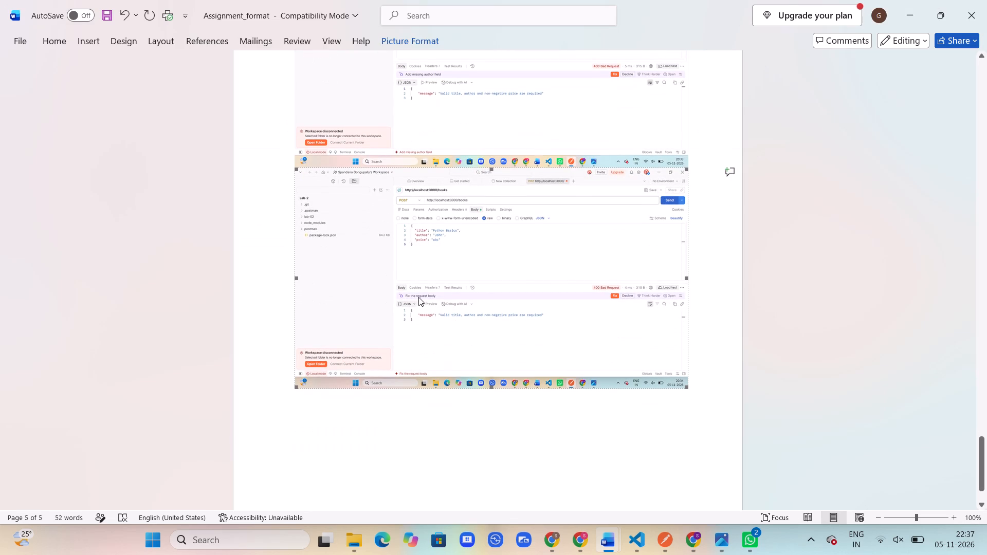
Add the caption "Missing Author" above the missing-author image at the top of page 5.
scroll(471, 301, "up", 3)
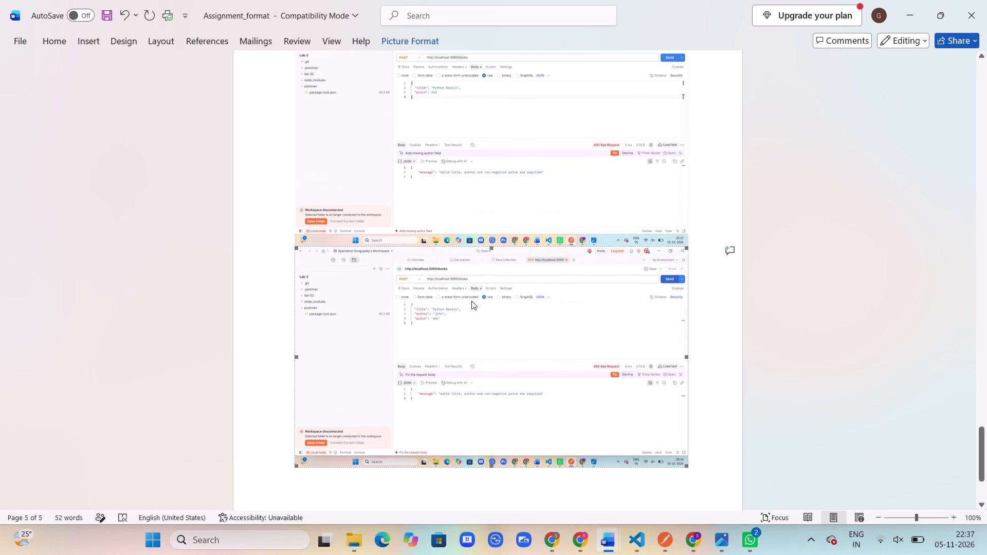
scroll(471, 301, "up", 1)
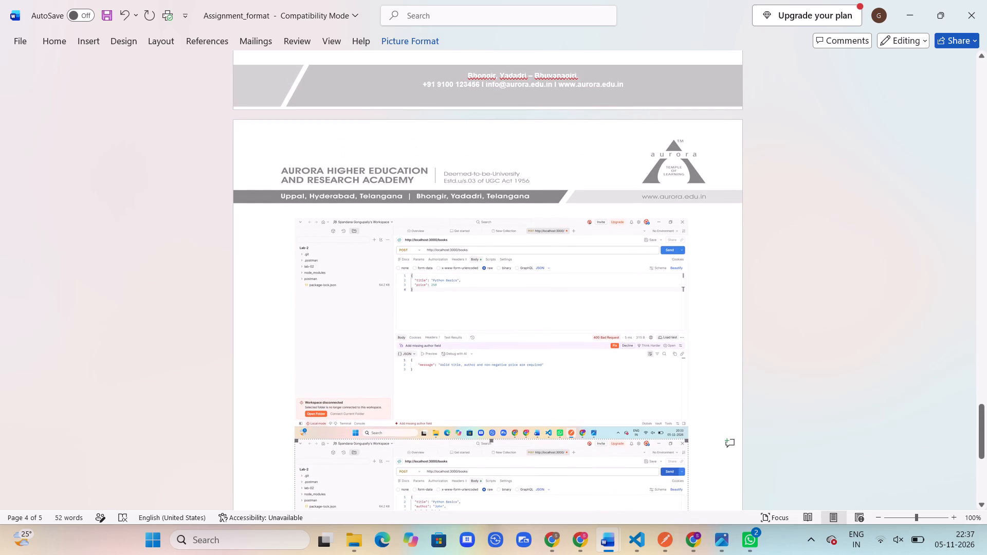
left_click(404, 257)
left_click(325, 206)
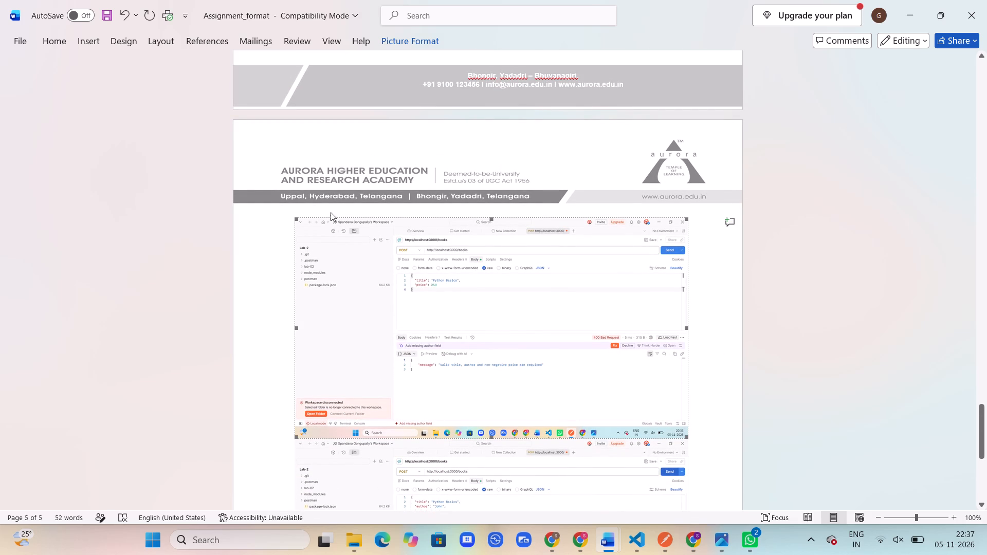
left_click(312, 205)
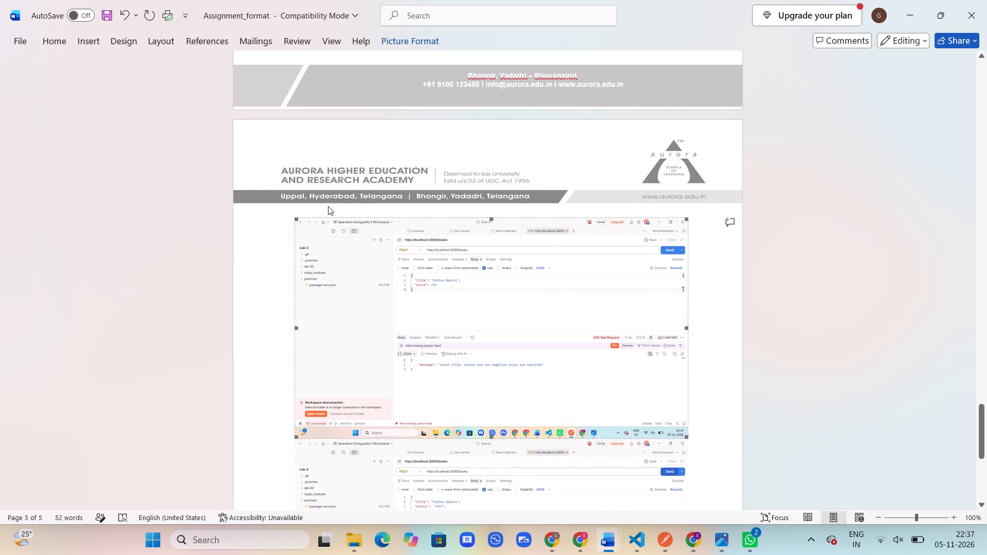
left_click(323, 205)
scroll(414, 183, "up", 1)
left_click(353, 190)
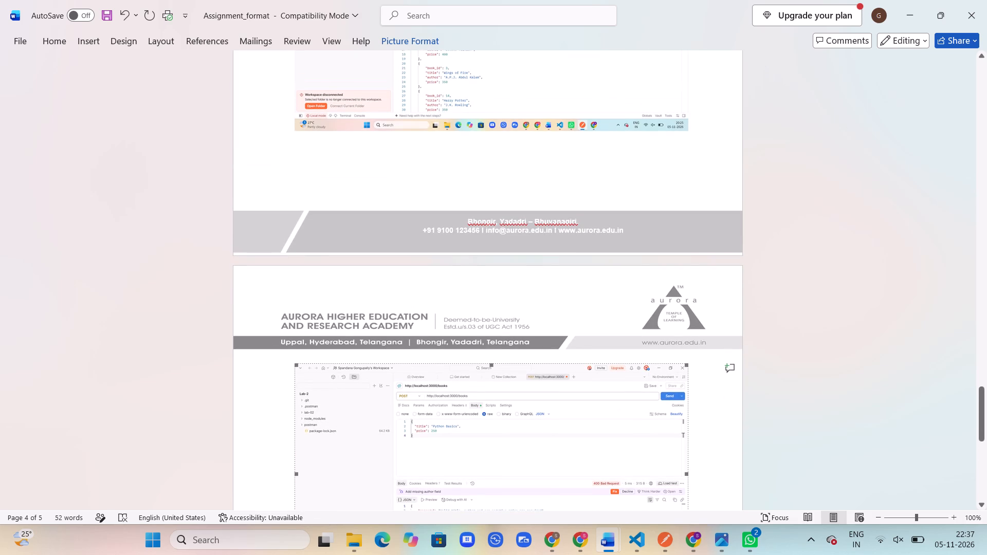
key("Return")
key("Return")
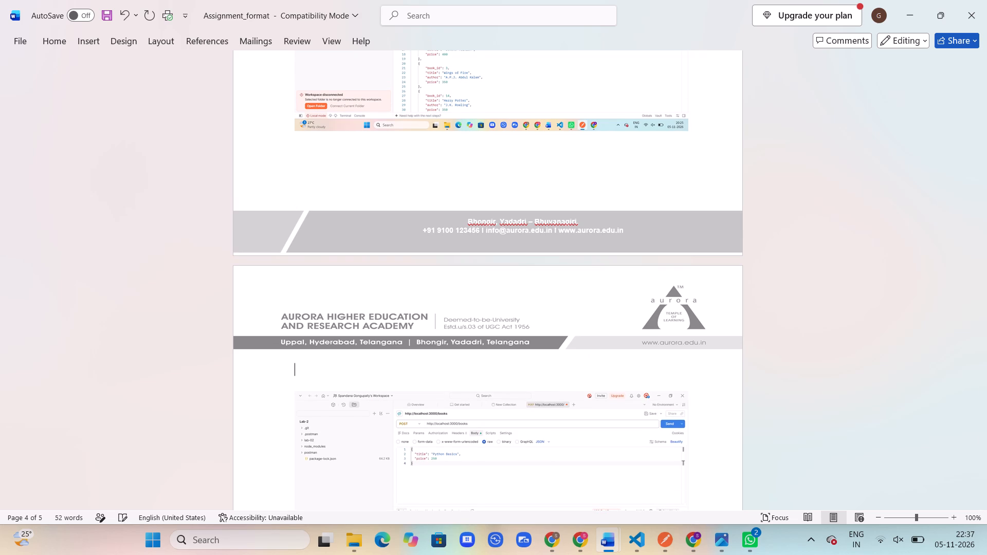
type("MI")
type("issing")
key("space")
key("a")
type("uthor")
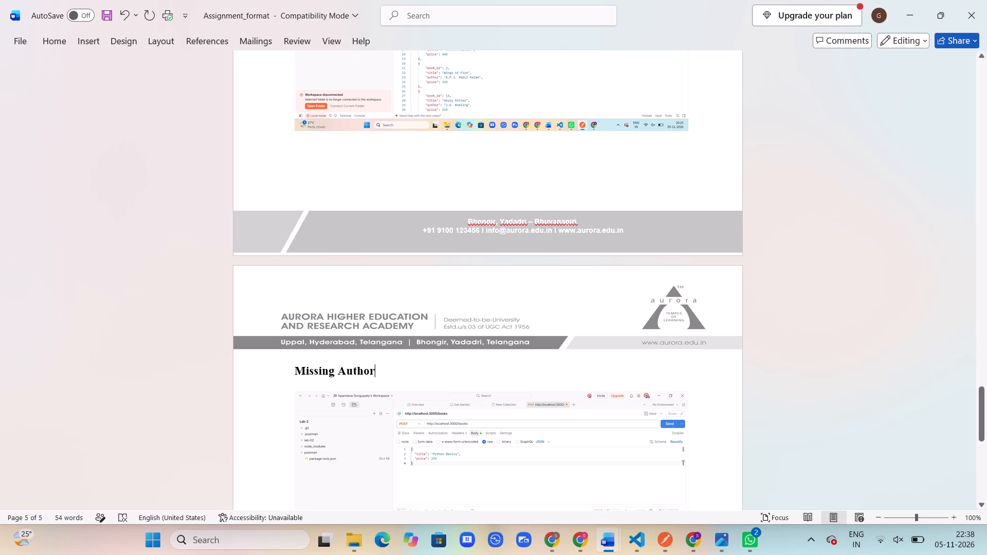
Add the caption "Missing Non negative" on a new line between the missing-author and non-negative images on page 5.
scroll(424, 384, "down", 2)
left_click(628, 301)
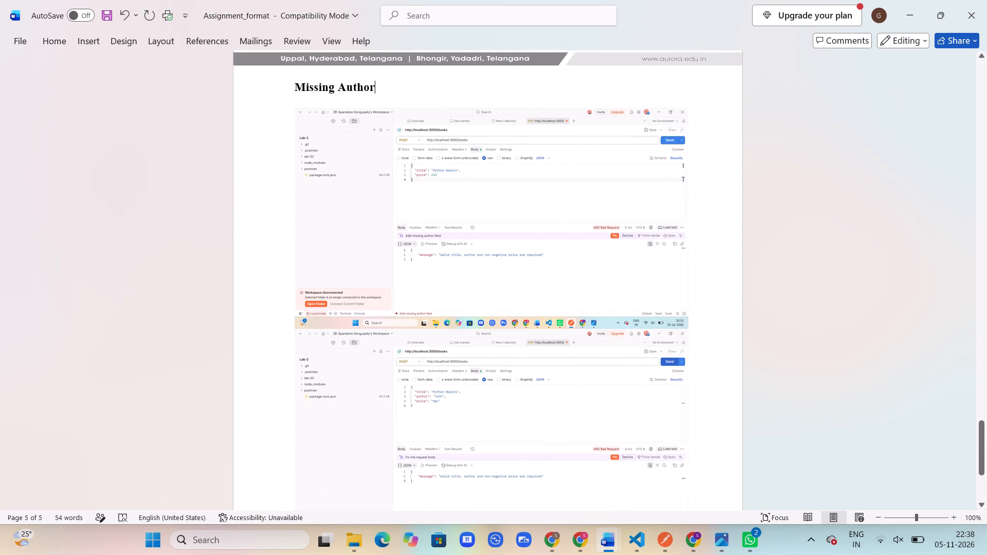
left_click(702, 316)
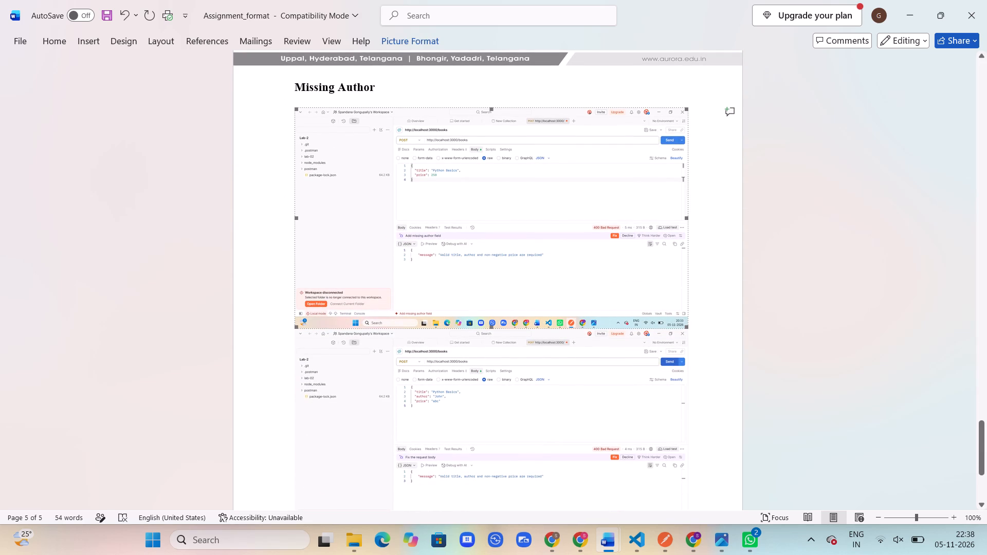
key("Return")
key("Return")
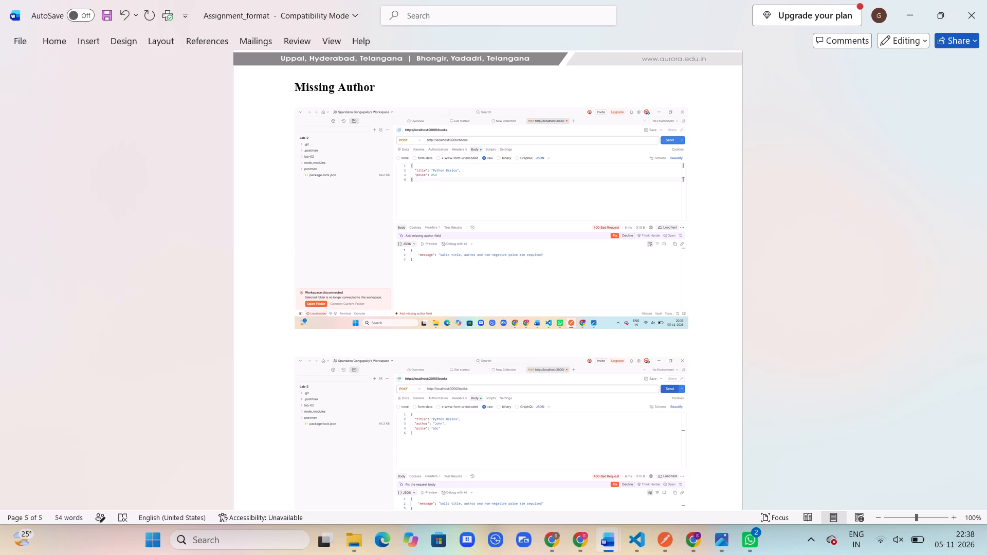
key("m")
type("issing")
key("space")
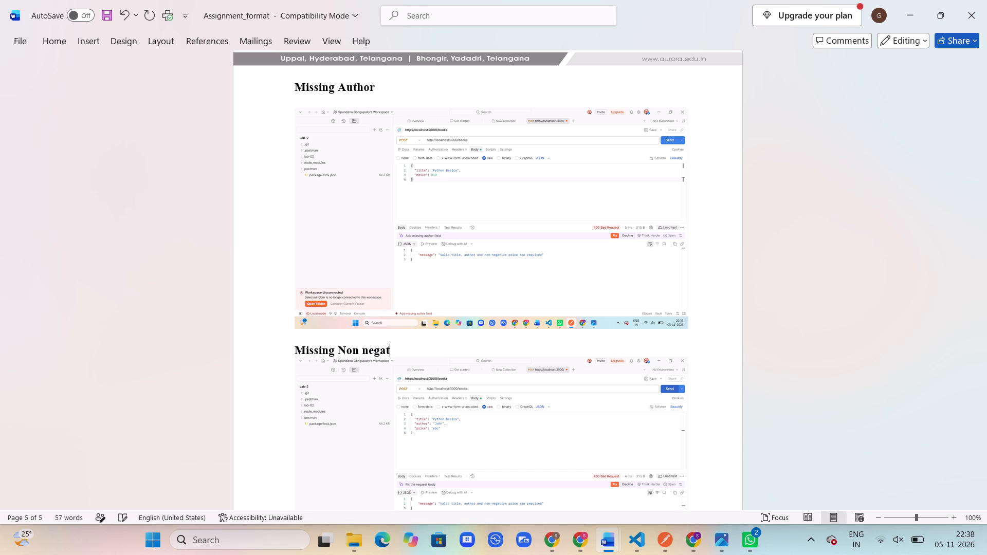
Remove the word "Missing" from the caption above the non-negative image so it reads "Non negative".
scroll(759, 335, "down", 1)
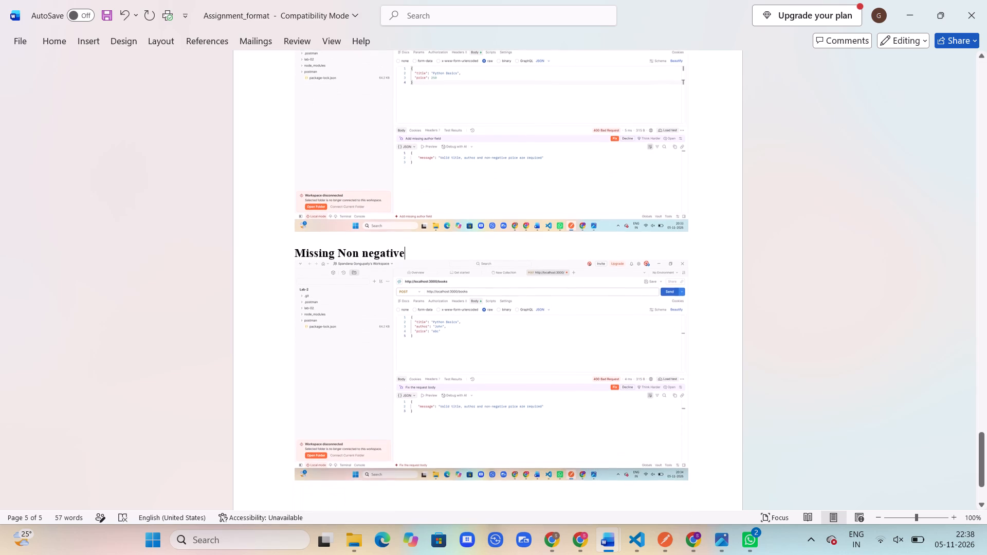
scroll(759, 335, "down", 1)
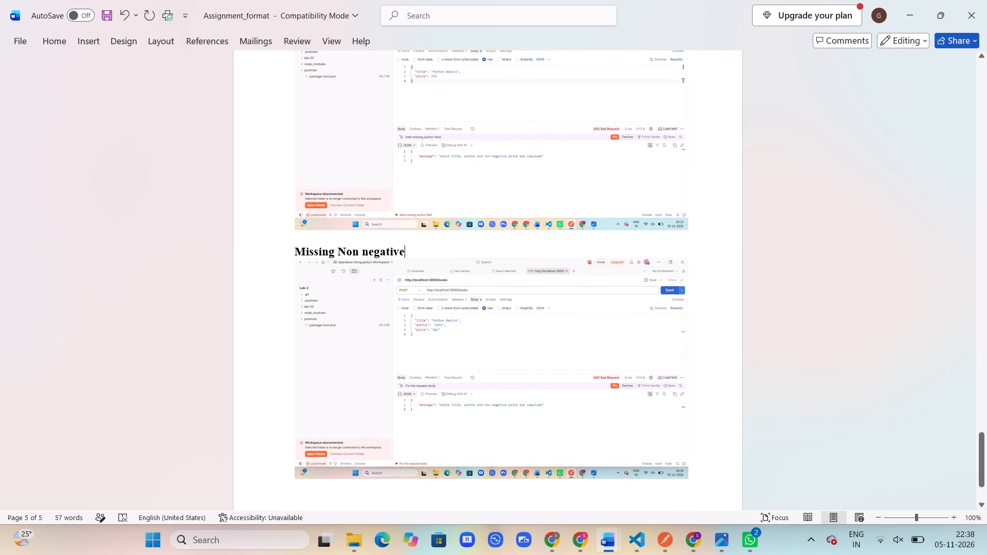
left_click(337, 255)
key("BackSpace")
key("BackSpace")
key("BackSpace")
key("BackSpace")
key("BackSpace")
key("BackSpace")
key("BackSpace")
key("BackSpace")
key("BackSpace")
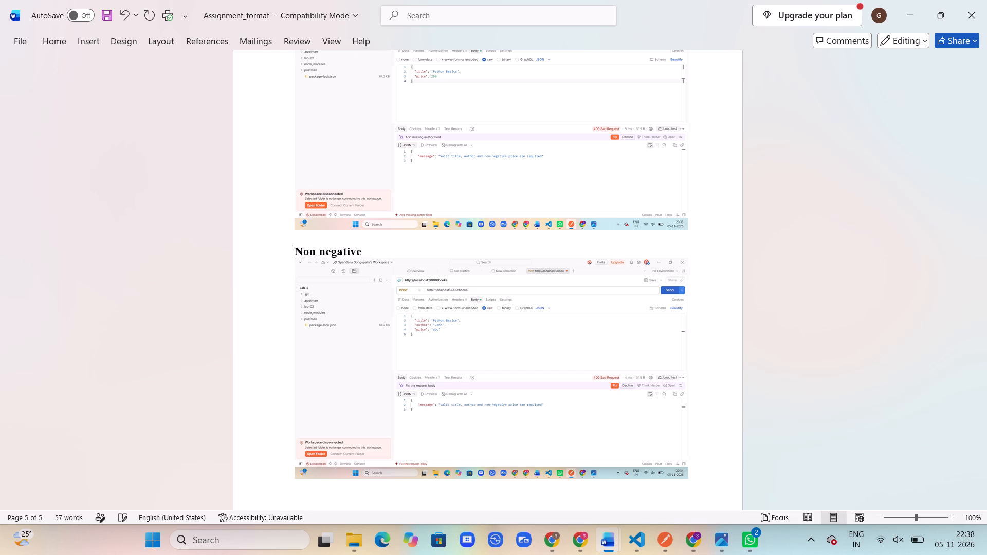
Add five blank lines below the non-negative image on page 5, ending at the start of page 6.
scroll(476, 306, "right", 1)
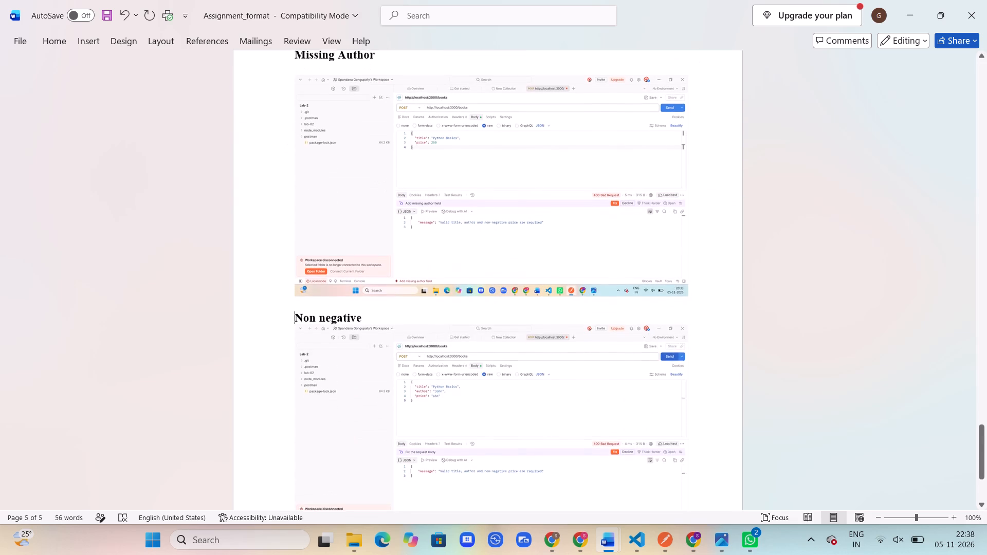
scroll(611, 418, "down", 2)
left_click(711, 389)
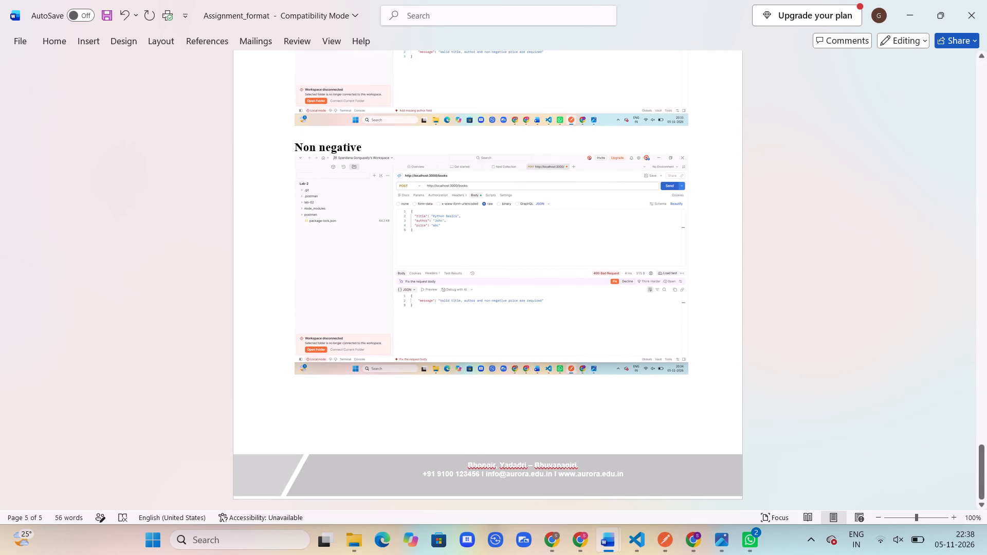
key("Return")
key("Return")
key("Return")
key("Return")
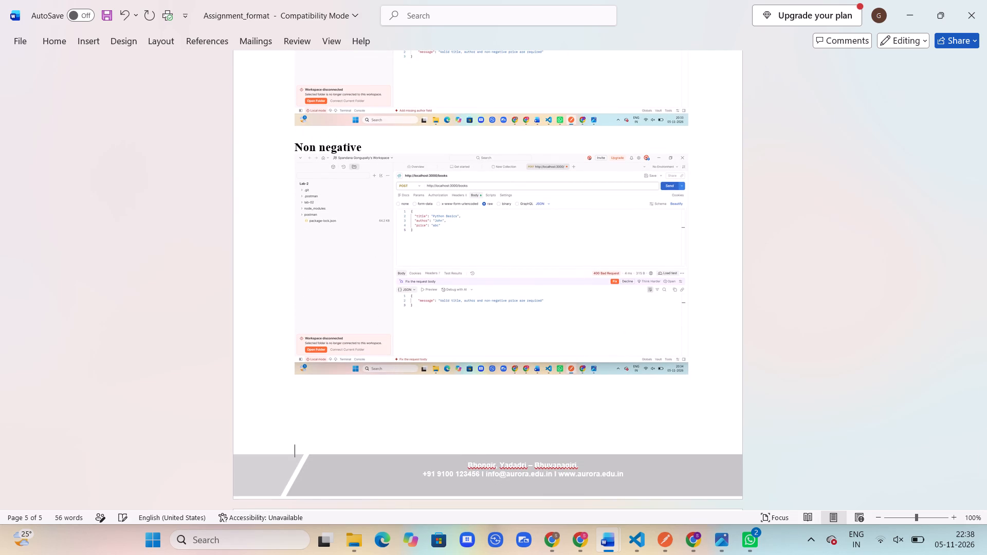
key("Return")
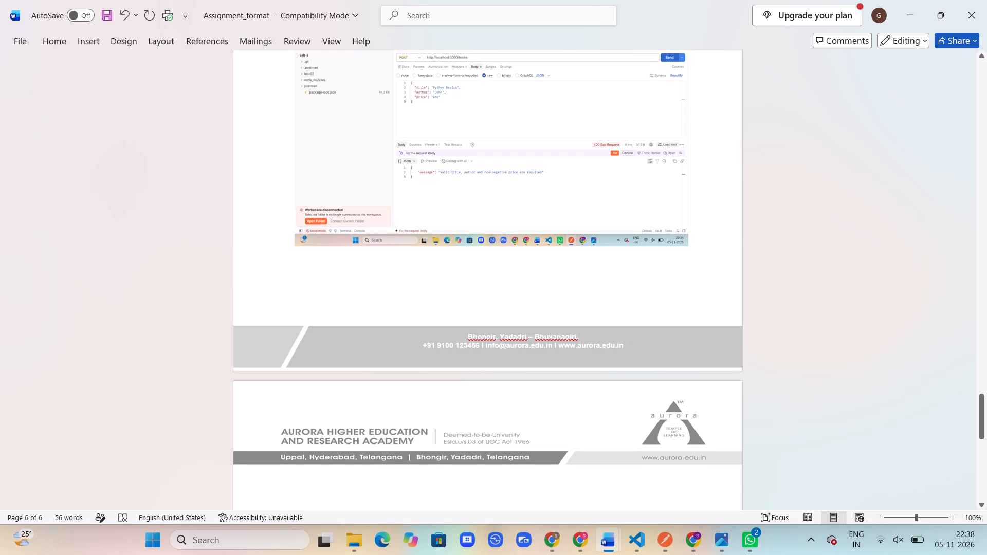
Insert the missingidPut picture from the lab-03 screenshots folder at the start of page 6.
left_click(92, 45)
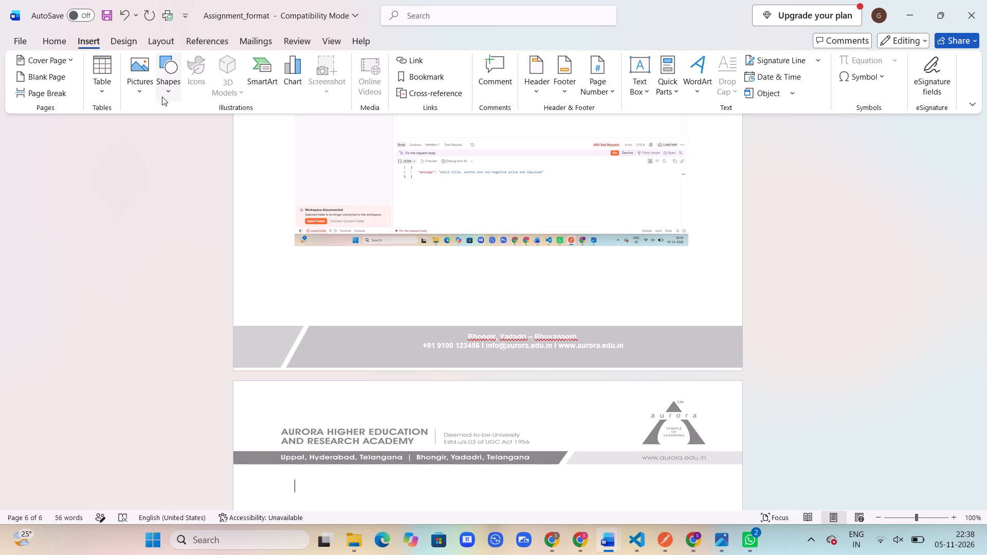
left_click(145, 87)
left_click(168, 132)
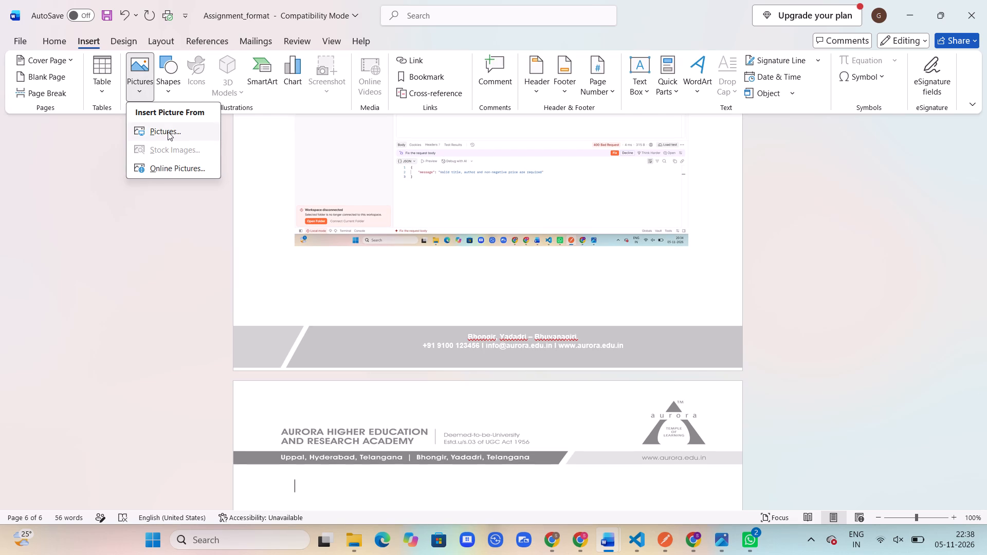
scroll(245, 175, "down", 1)
scroll(245, 175, "up", 1)
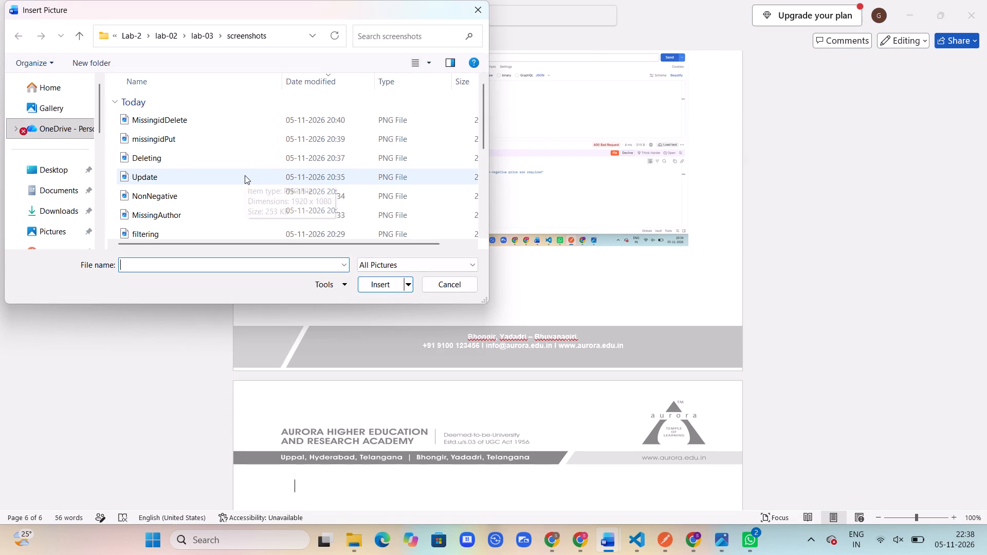
scroll(245, 175, "up", 2)
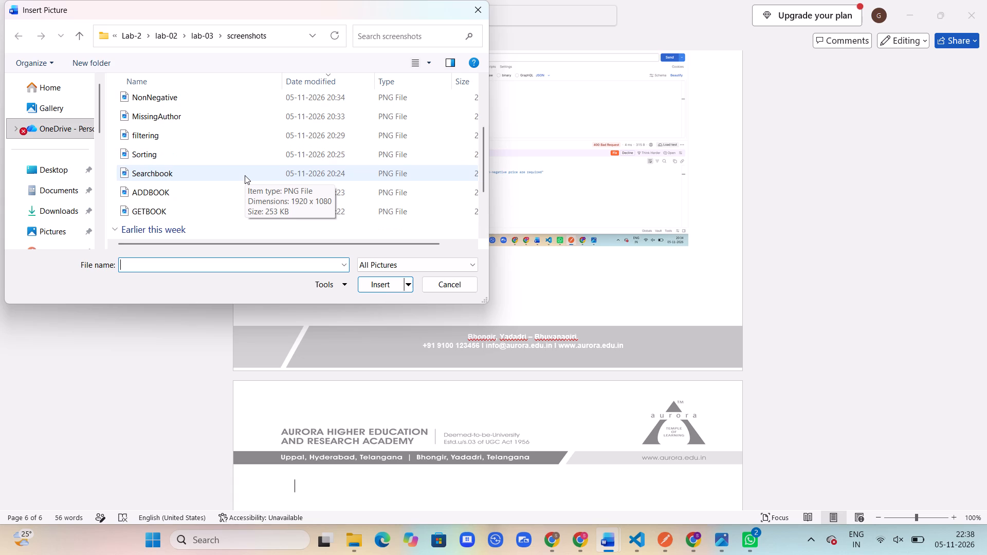
scroll(245, 175, "up", 1)
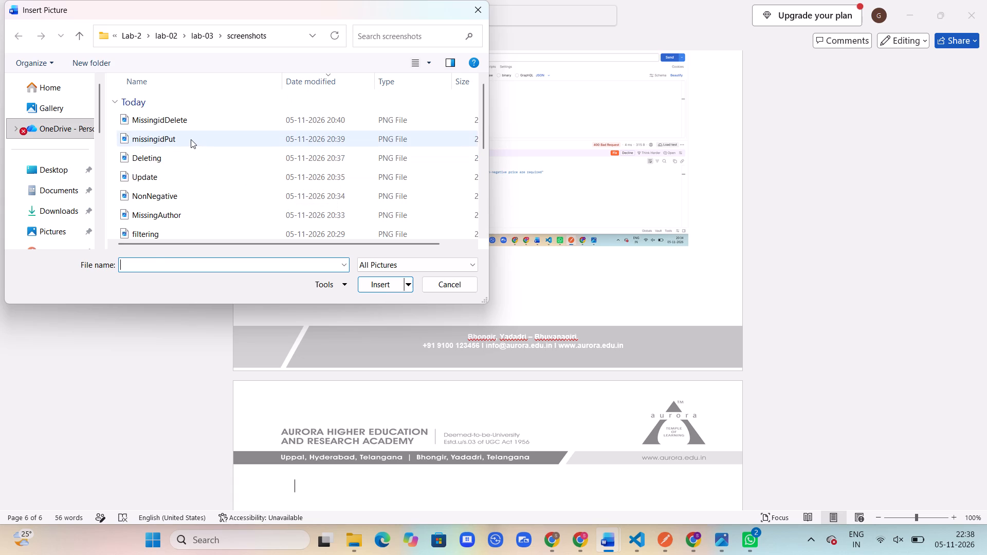
left_click(191, 139)
left_click(379, 290)
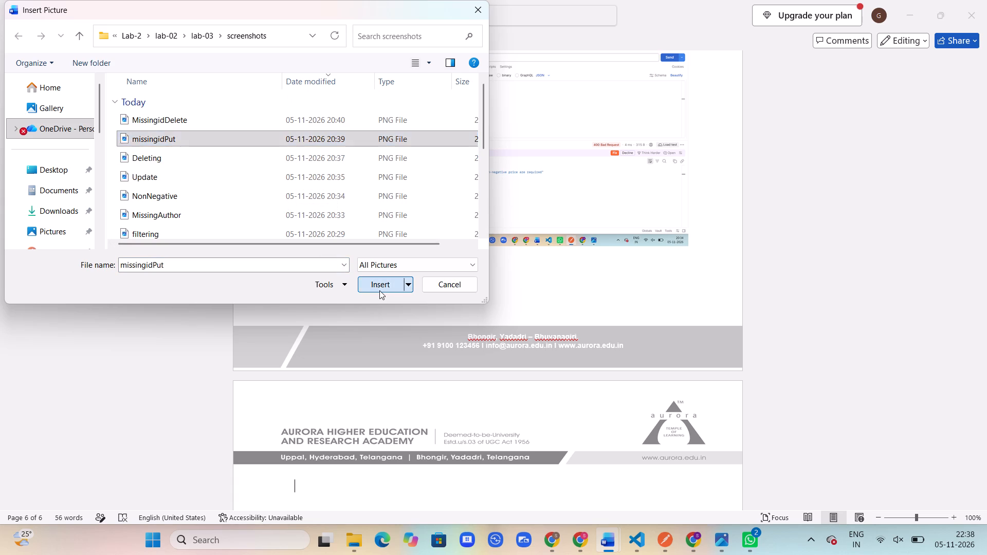
Make room above the missing-ID PUT image on page 6 and add the caption "Missing Id" directly above it.
scroll(406, 138, "up", 1)
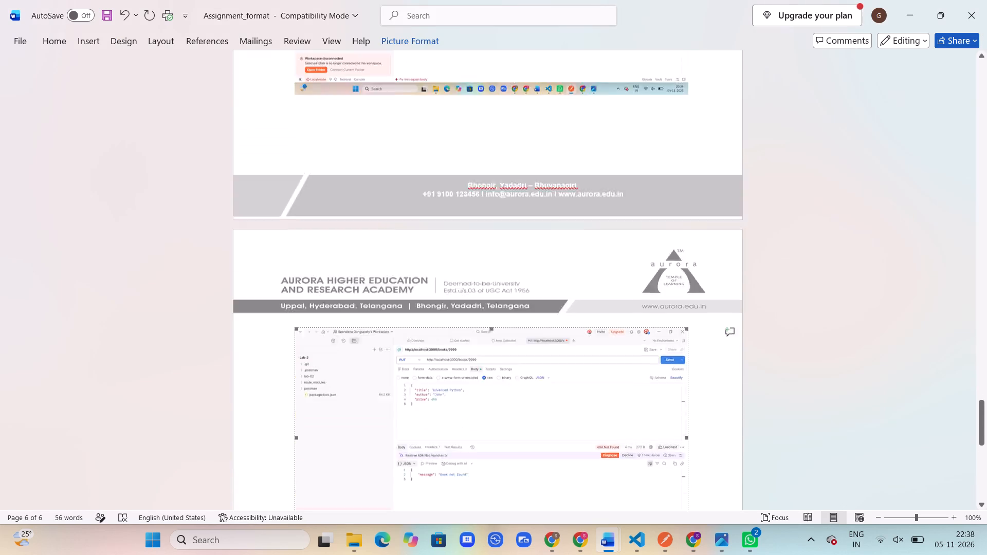
scroll(406, 138, "up", 1)
left_click(347, 221)
key("Return")
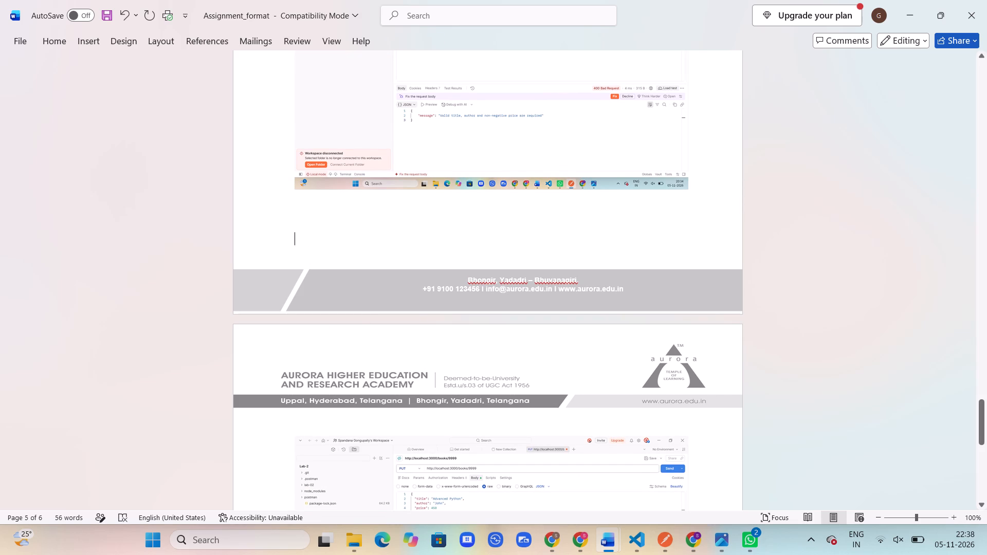
key("Return")
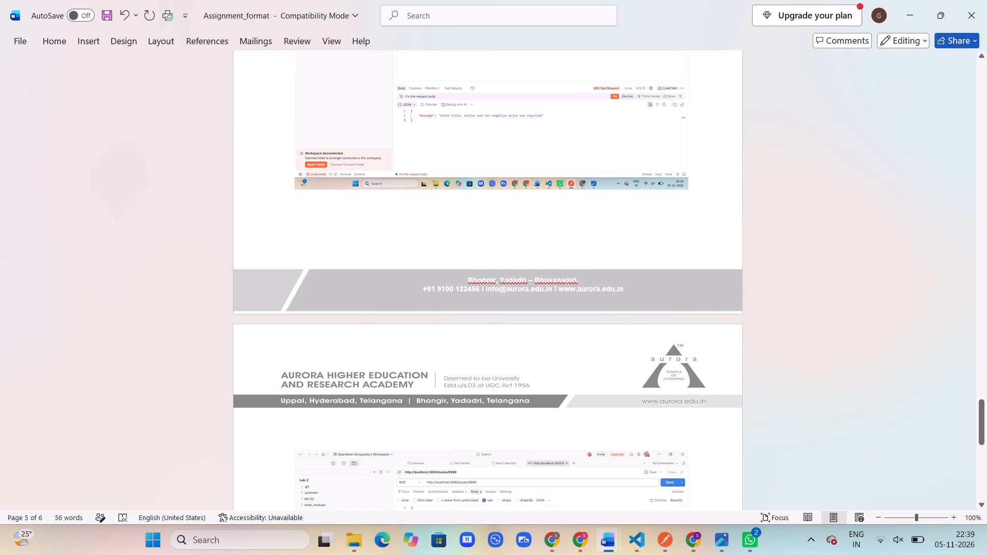
left_click(309, 436)
left_click(309, 436)
key("BackSpace")
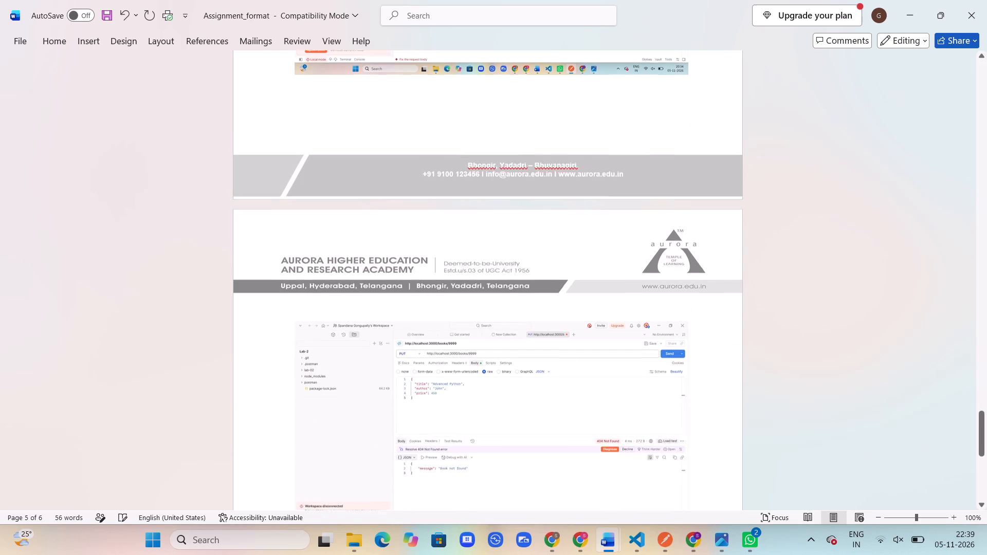
left_click(304, 250)
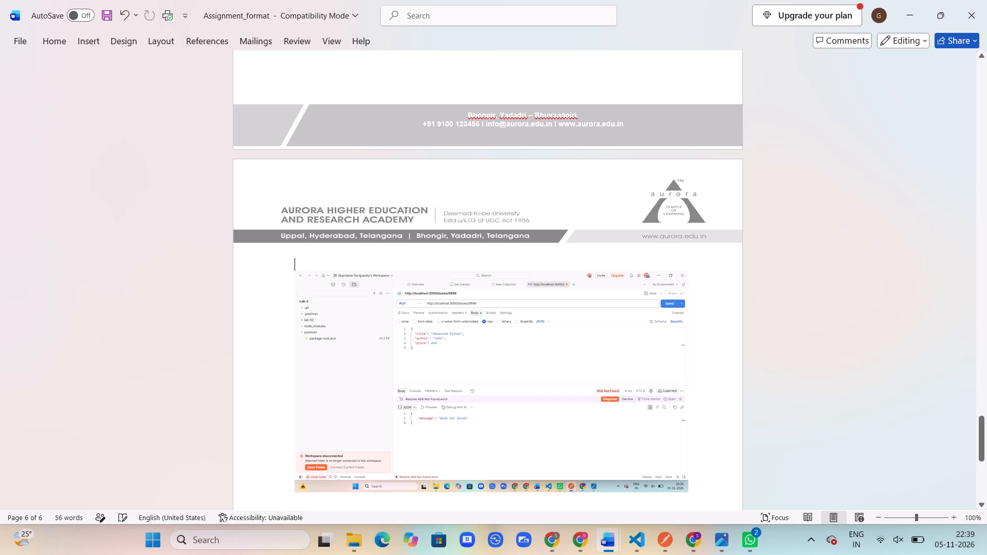
key("m")
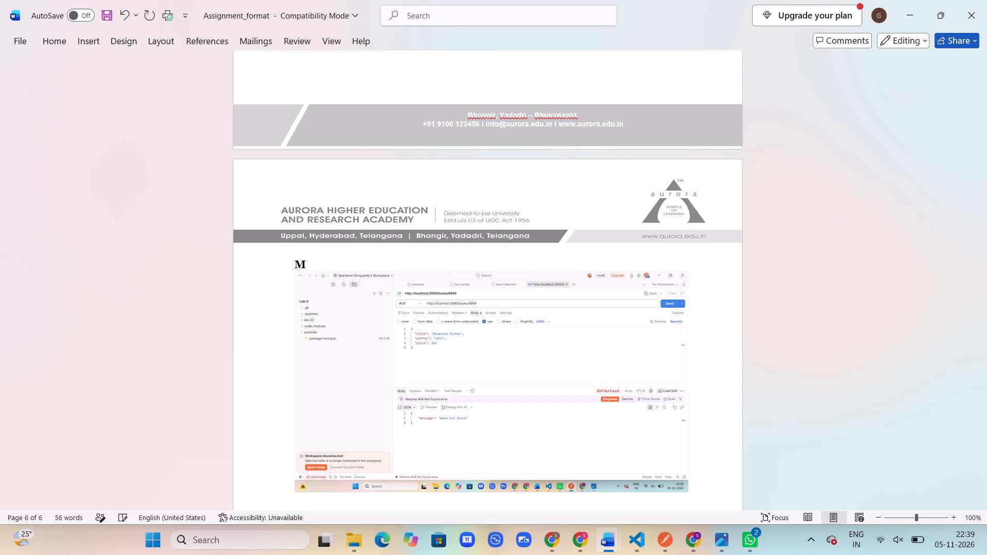
type("issing")
key("space")
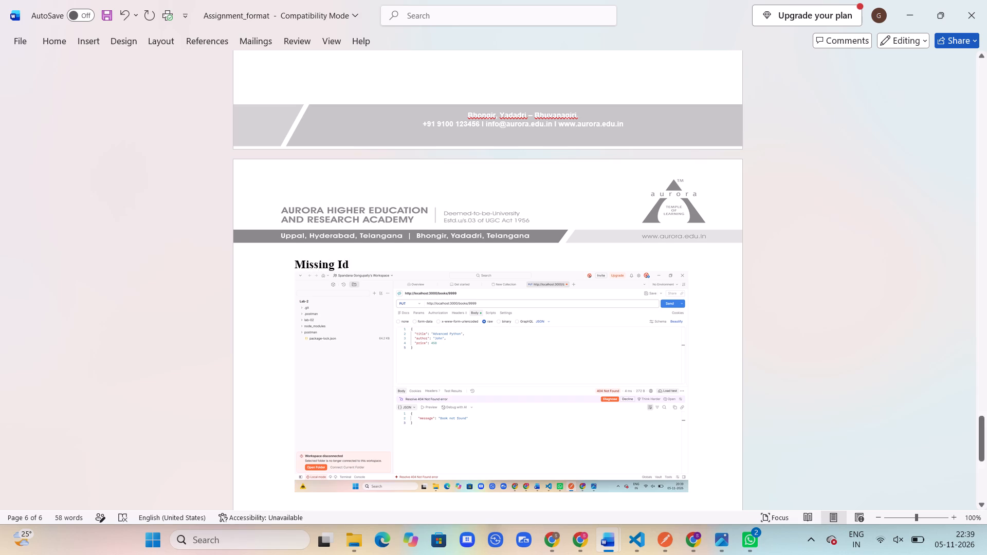
Copy the "Missing Id" caption and paste it below the missing-ID PUT image on page 6.
scroll(330, 275, "down", 1)
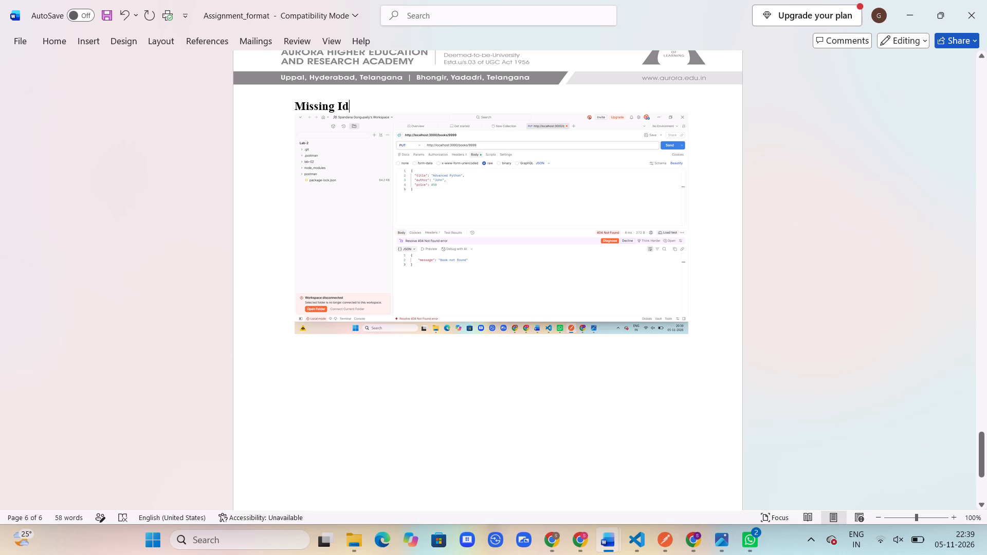
left_click_drag(346, 107, 287, 109)
key("ctrl+c")
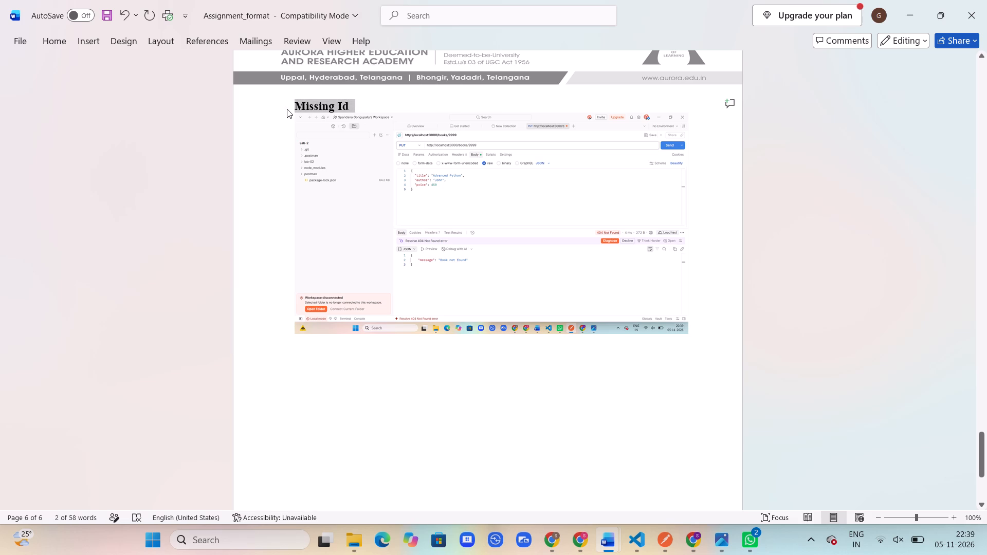
left_click(357, 398)
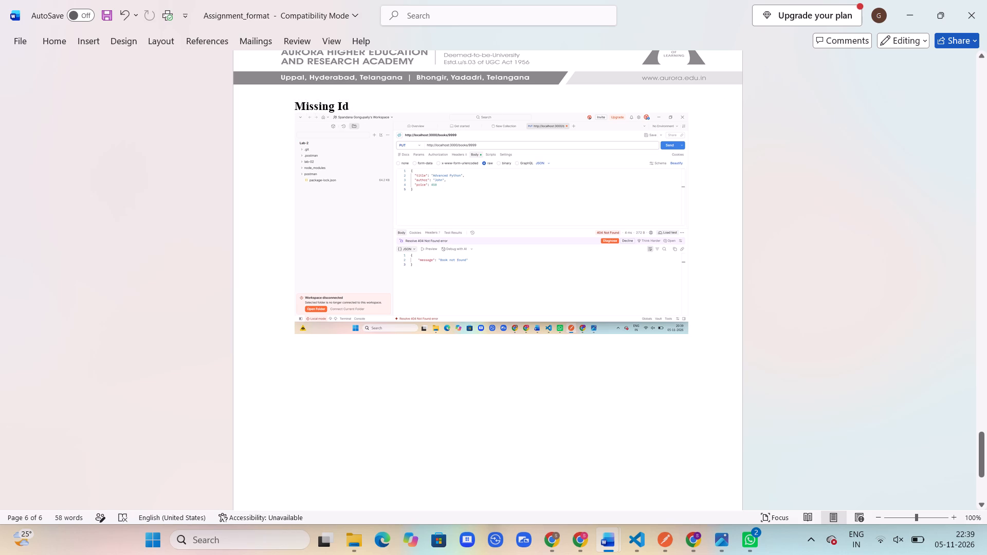
key("BackSpace")
key("BackSpace")
key("BackSpace")
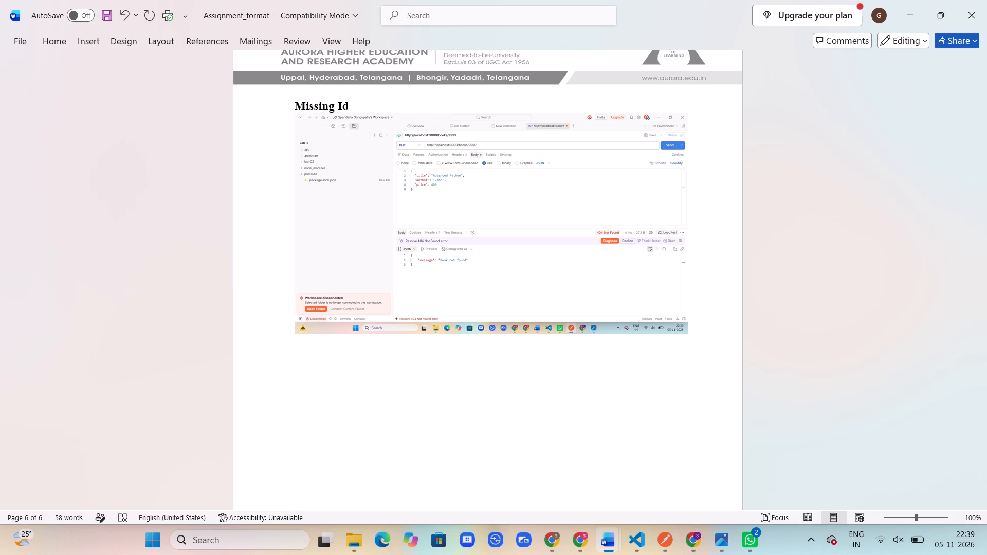
key("ctrl+v")
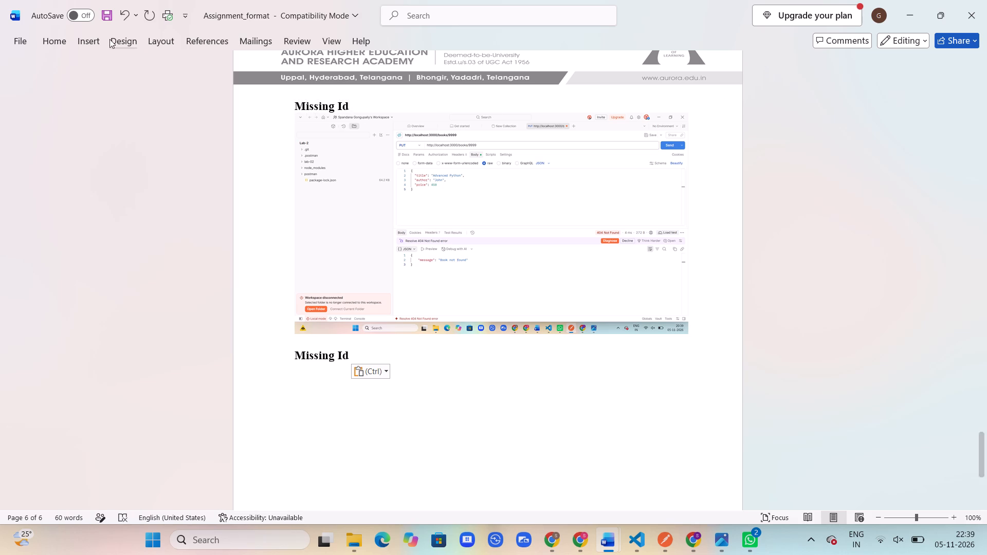
Insert the MissingidDelete picture from the lab-03 screenshots folder below the second "Missing Id" caption on page 6.
left_click(86, 41)
left_click(141, 69)
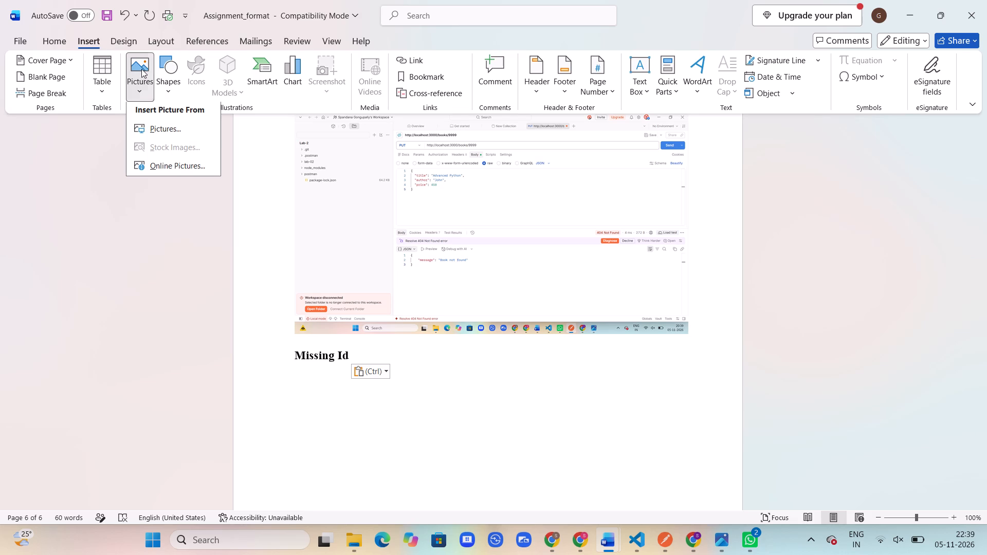
left_click(163, 129)
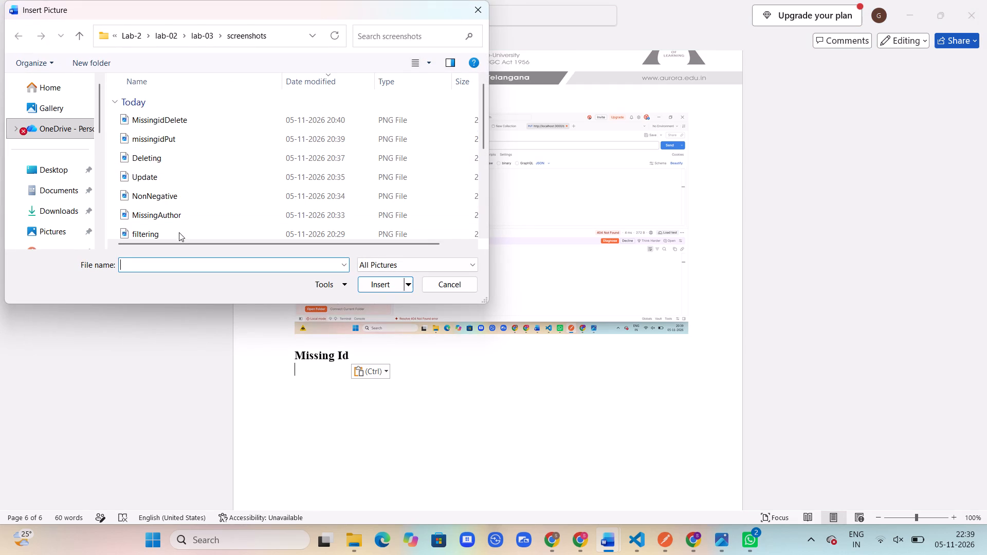
left_click(181, 119)
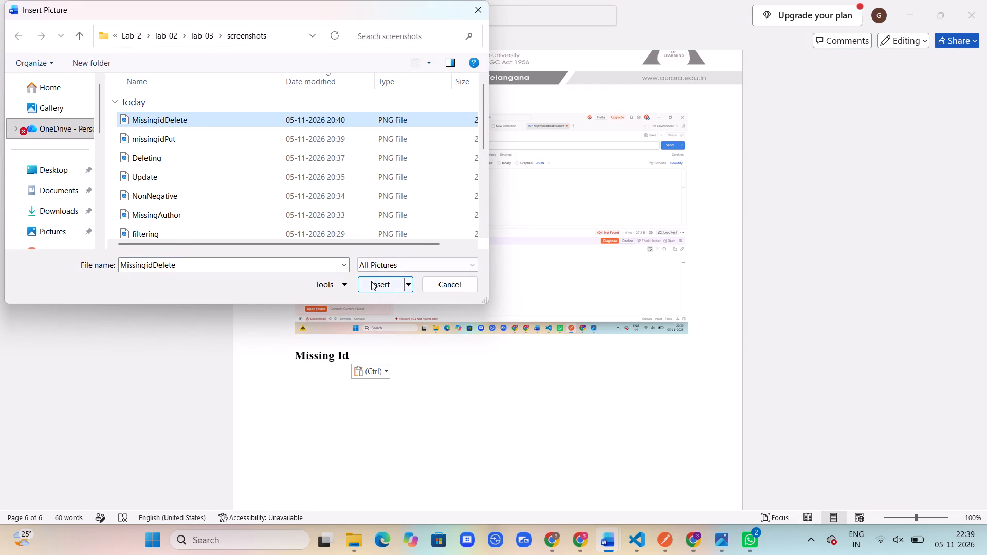
left_click(373, 283)
Replace the Subject entry in the student details table on page 1 with "Backend Development fundamentals".
scroll(569, 369, "up", 3)
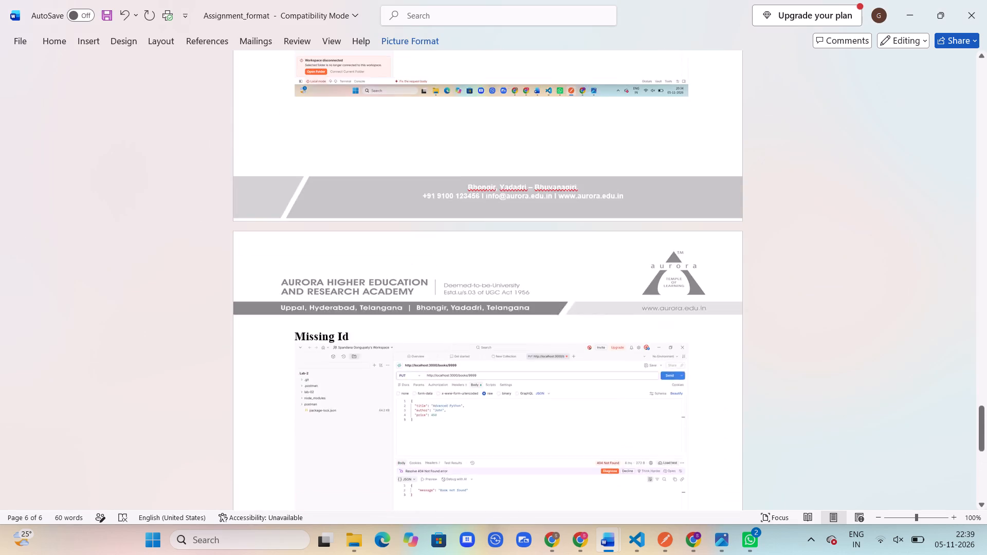
scroll(569, 369, "up", 9)
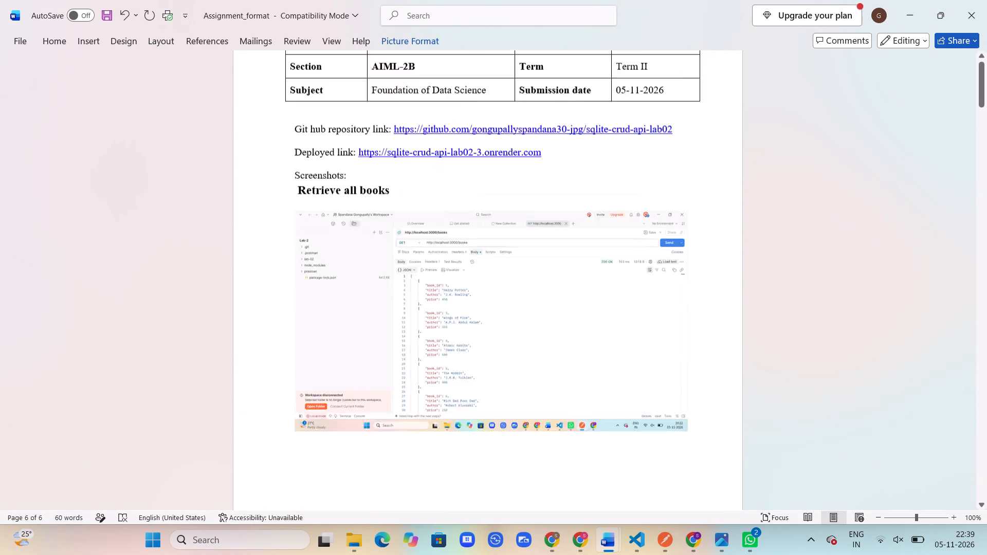
scroll(569, 369, "up", 3)
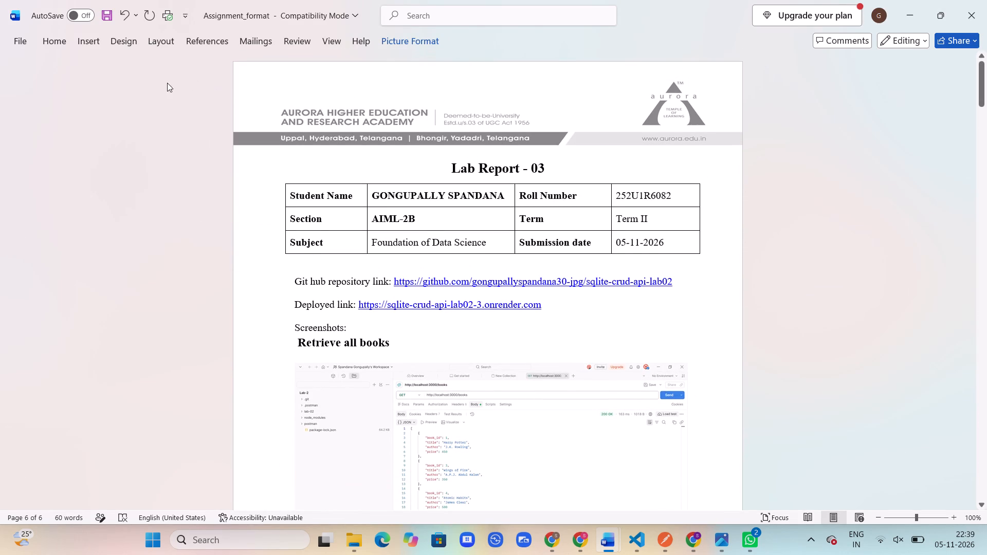
left_click_drag(485, 242, 446, 238)
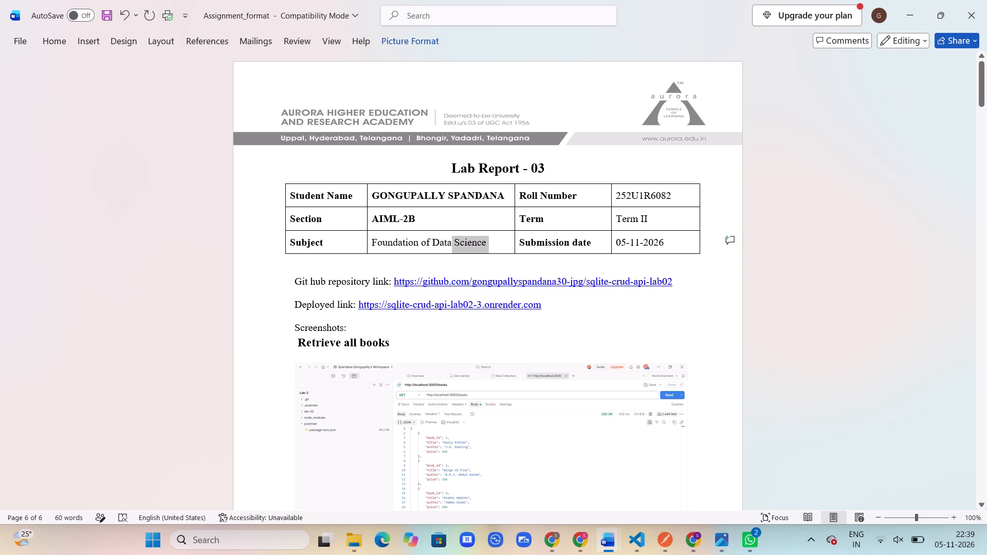
left_click_drag(446, 238, 393, 238)
key("BackSpace")
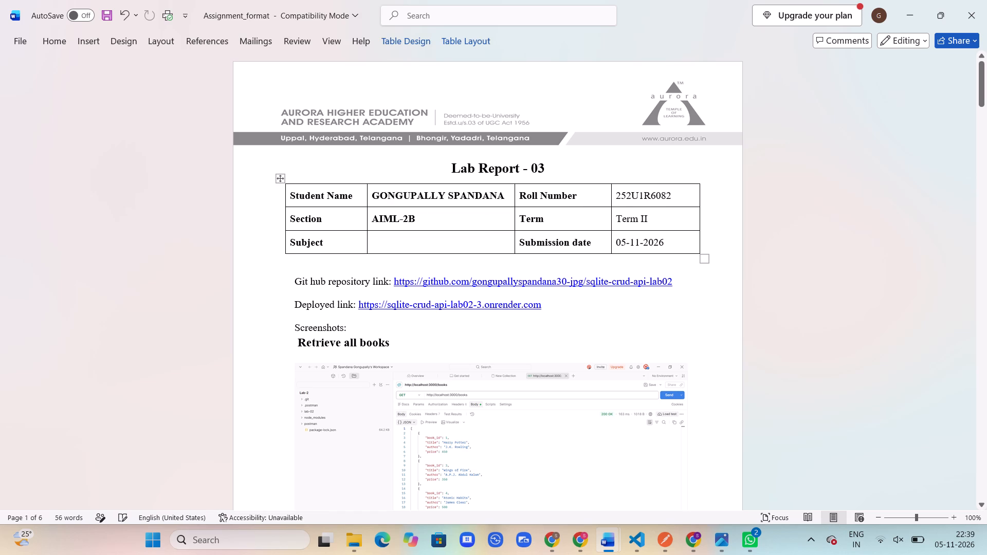
type("ack")
type("end")
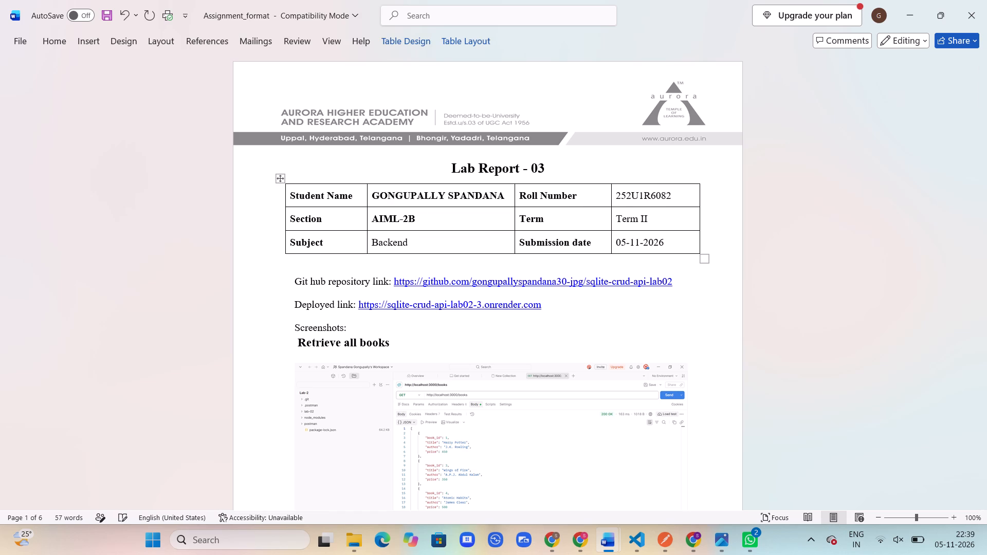
key("space")
type("fundamentals")
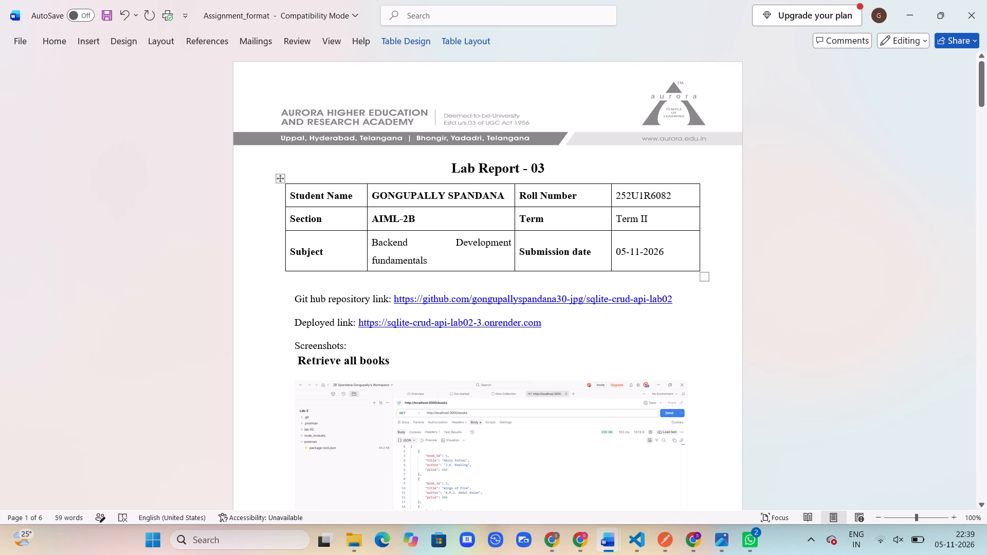
Narrow the details table's first column slightly and widen the second so the Subject entry fits on one line.
left_click_drag(367, 238, 358, 239)
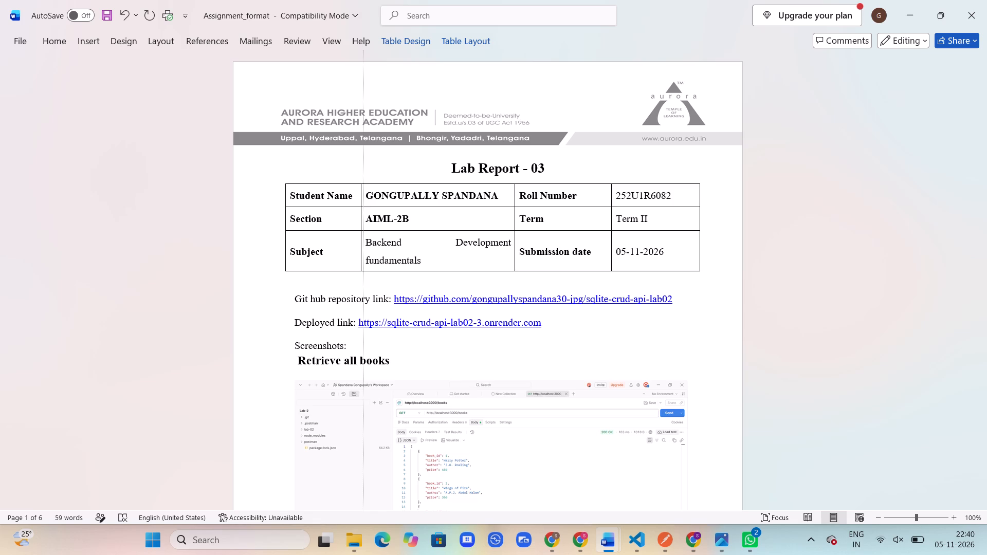
left_click_drag(358, 239, 363, 238)
left_click_drag(363, 238, 363, 238)
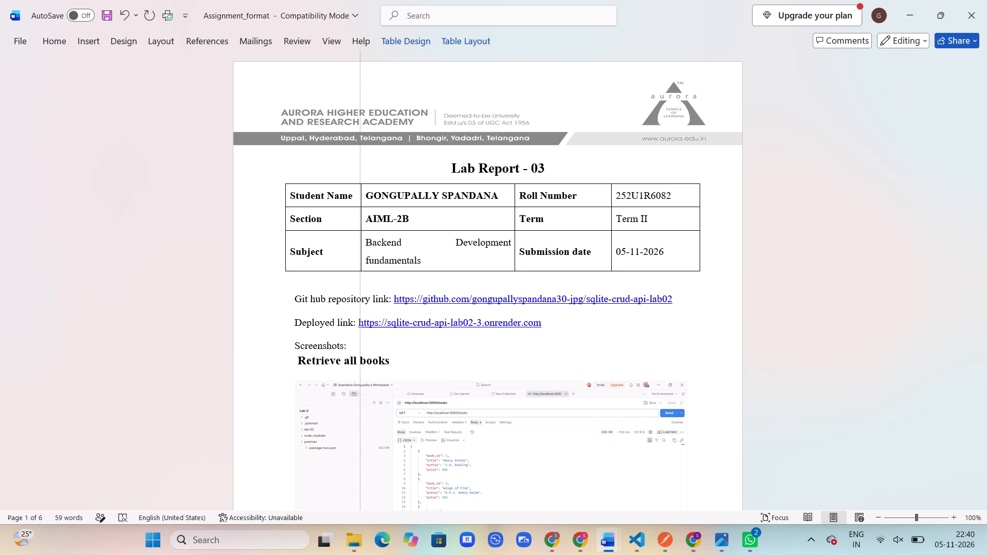
left_click_drag(363, 238, 359, 238)
left_click_drag(359, 238, 358, 238)
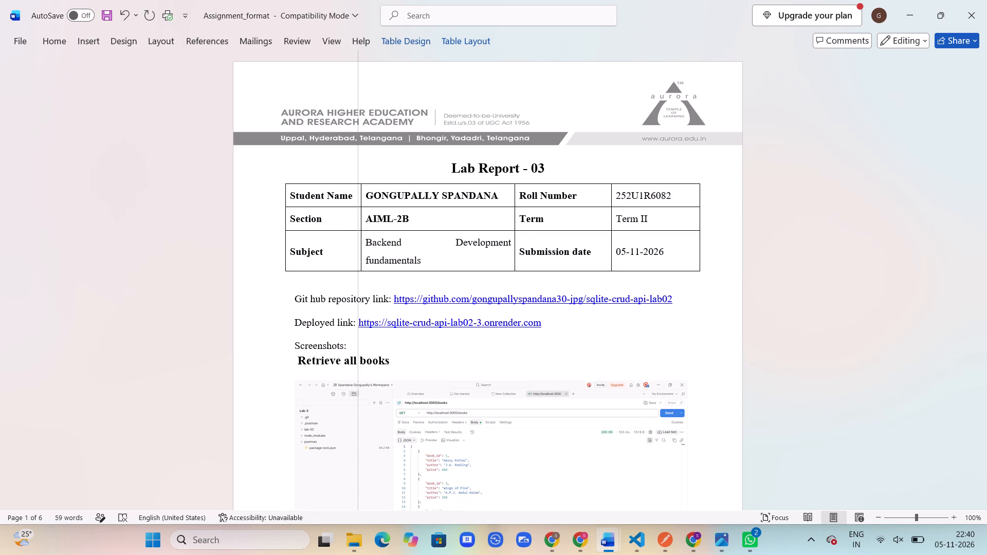
left_click_drag(358, 238, 359, 237)
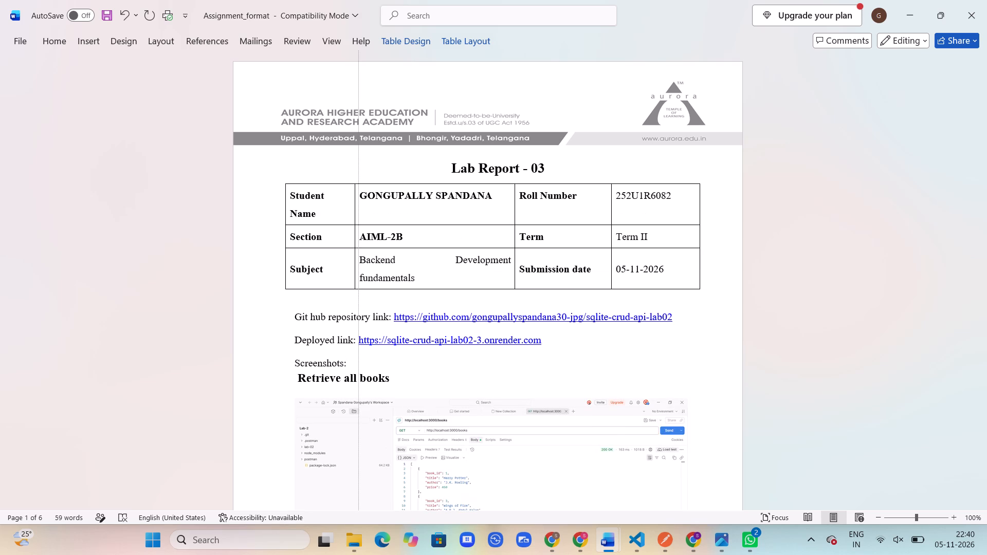
left_click_drag(359, 237, 358, 237)
left_click_drag(358, 237, 359, 236)
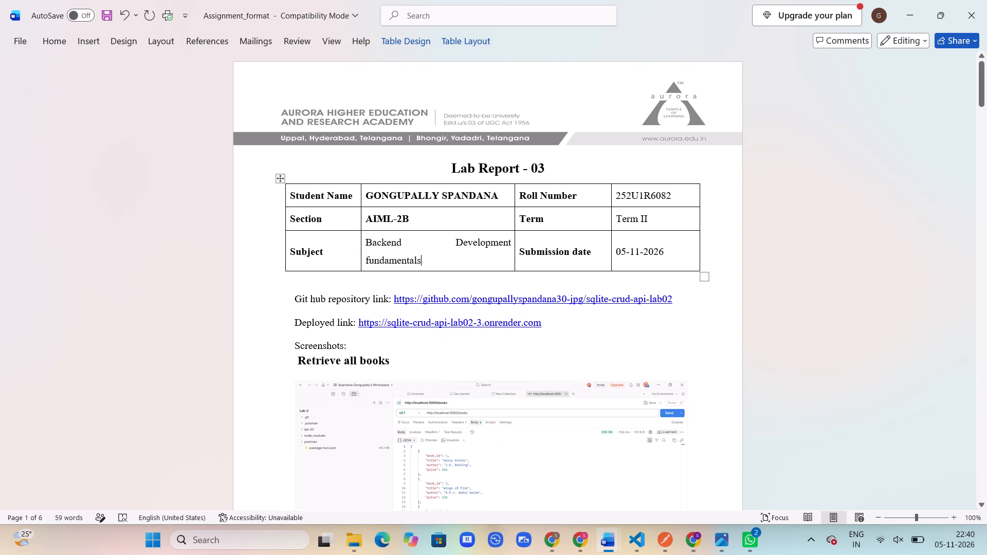
left_click_drag(514, 251, 523, 250)
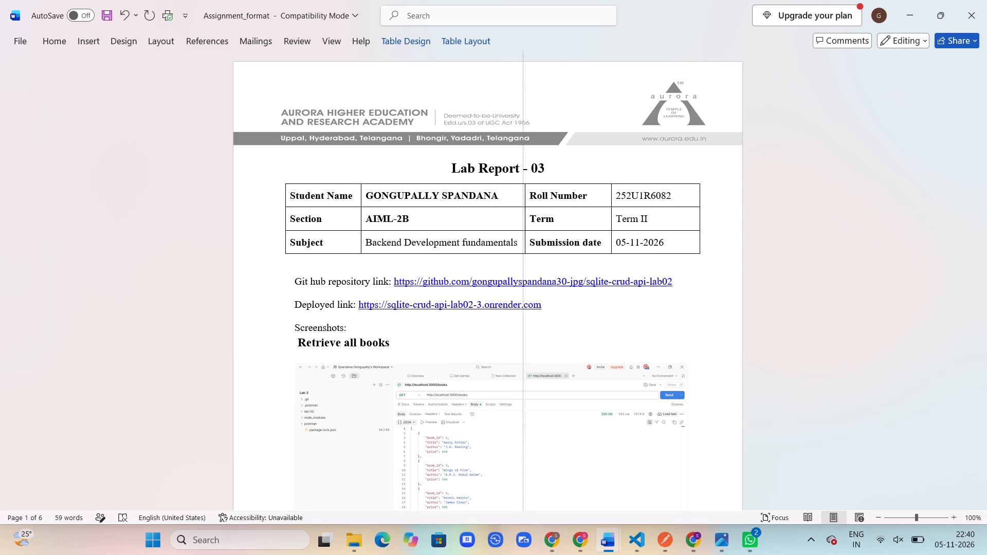
left_click_drag(523, 250, 524, 250)
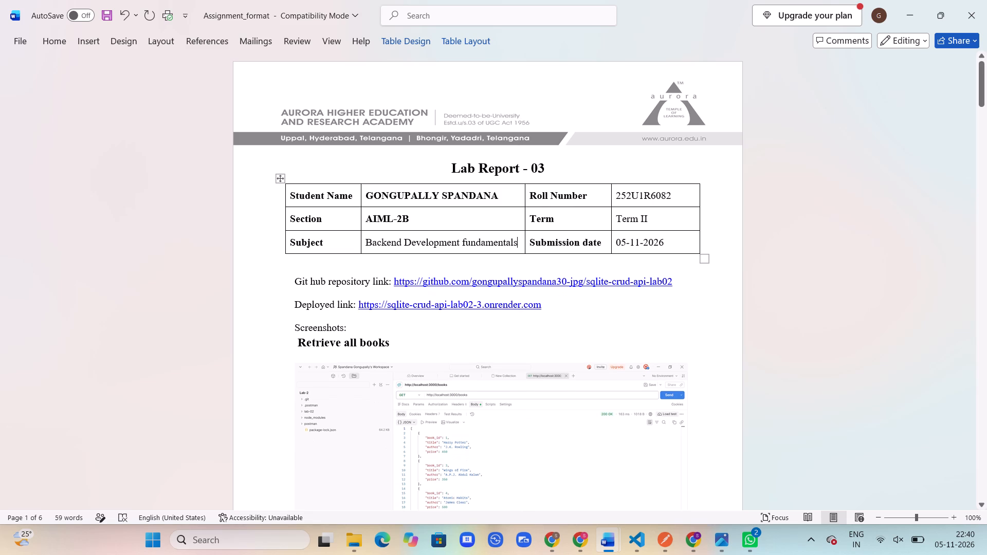
left_click(549, 269)
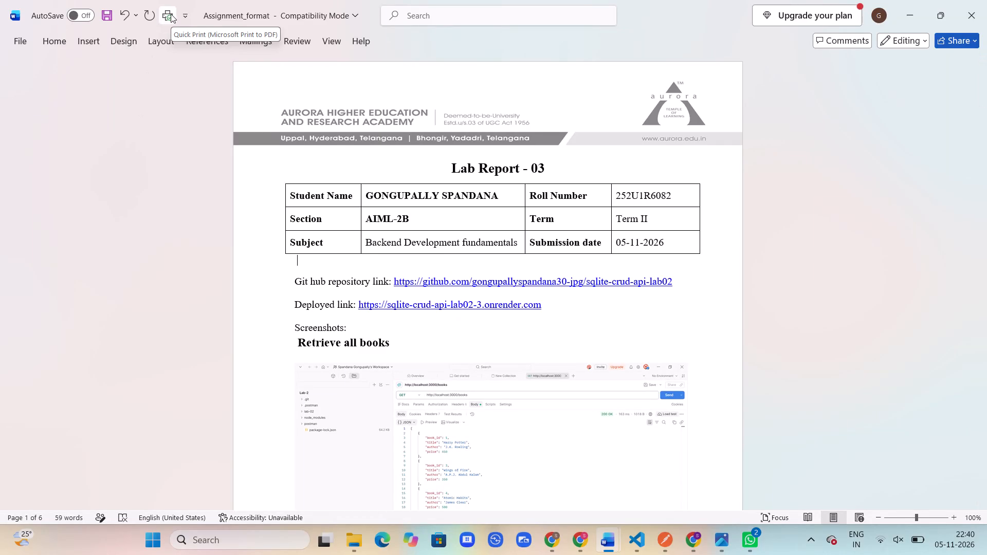
Print the report to a PDF file named "Lab report-3 BDF" in the Downloads folder.
left_click(171, 14)
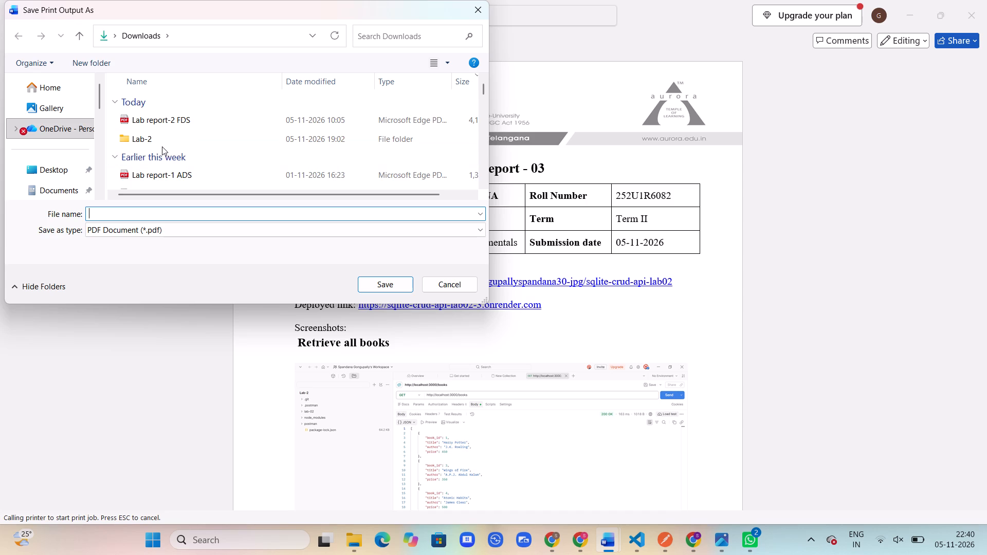
scroll(162, 146, "down", 2)
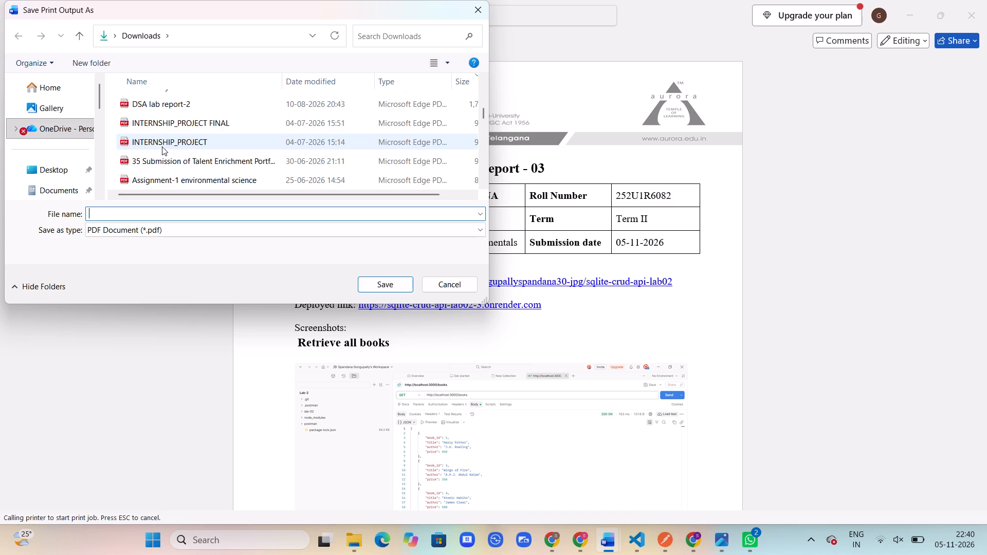
scroll(162, 146, "down", 2)
left_click(162, 146)
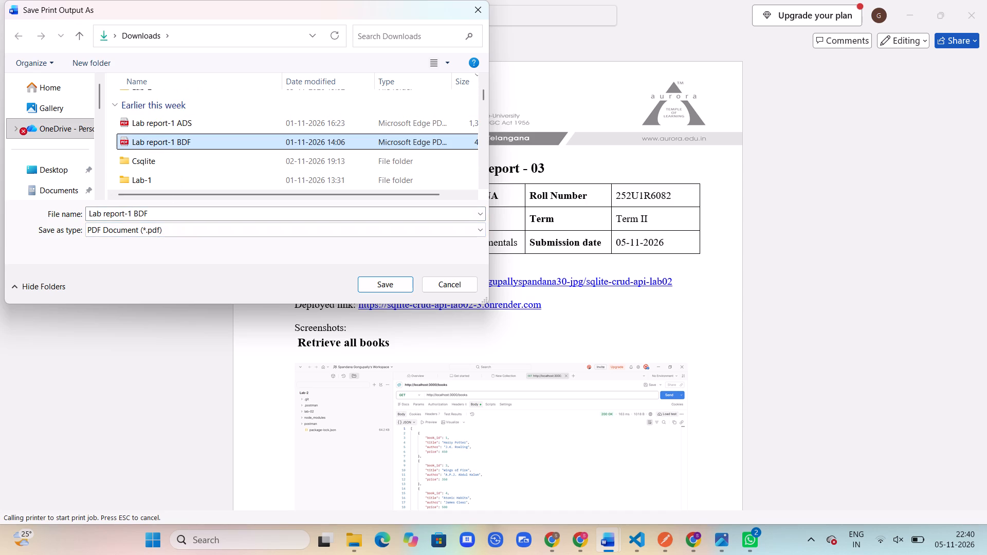
left_click(131, 213)
left_click(131, 213)
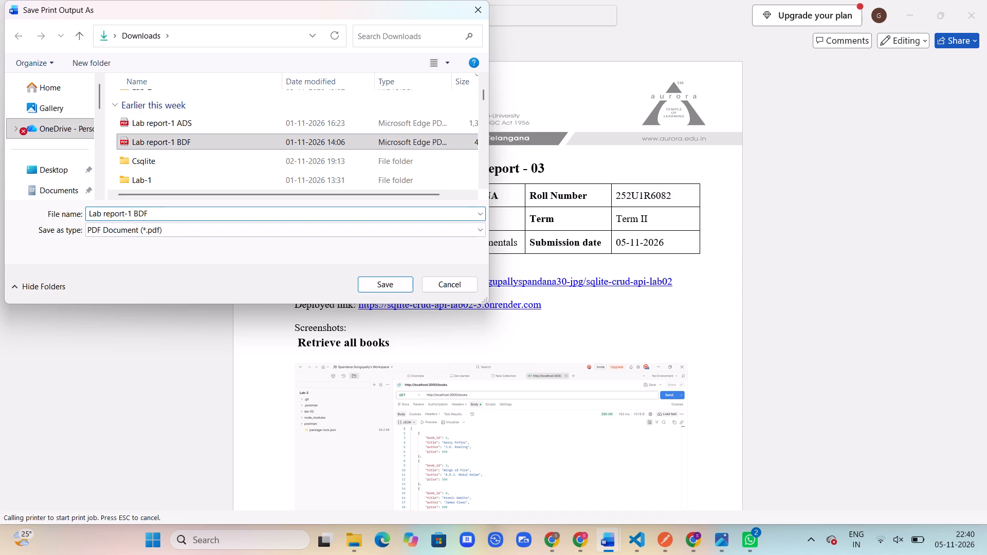
key("BackSpace")
key("3")
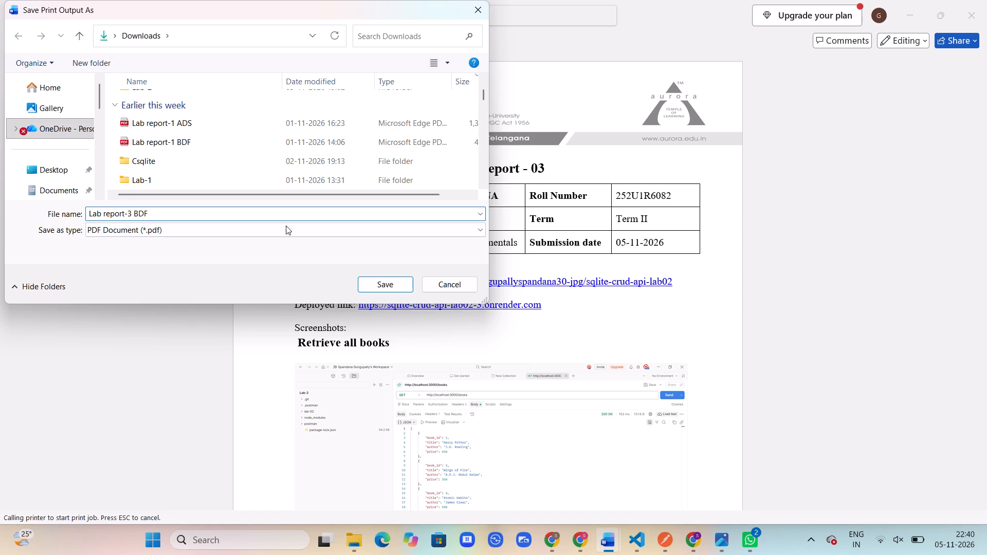
left_click(391, 284)
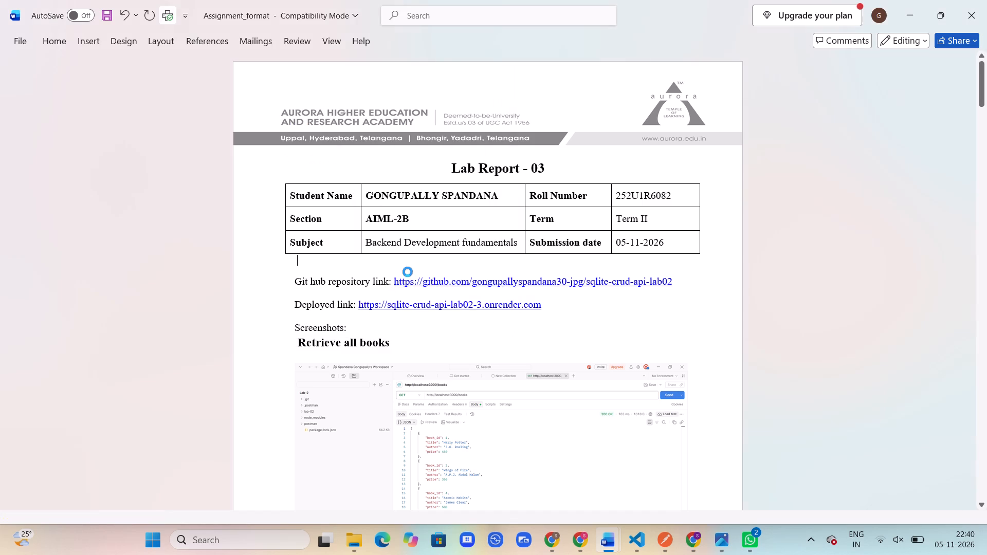
Save the Assignment_format document and close it.
key("ctrl+s")
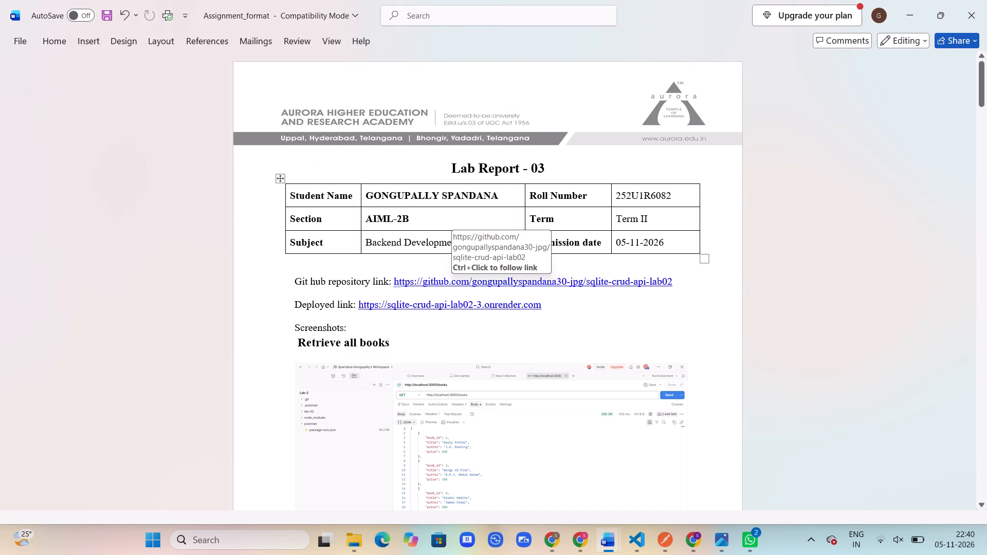
left_click(373, 259)
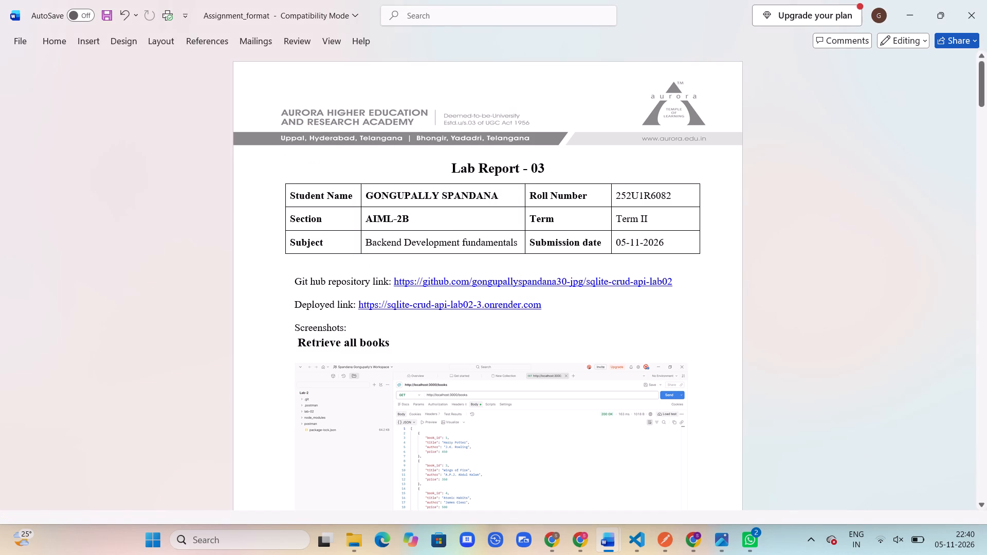
key("ctrl+s")
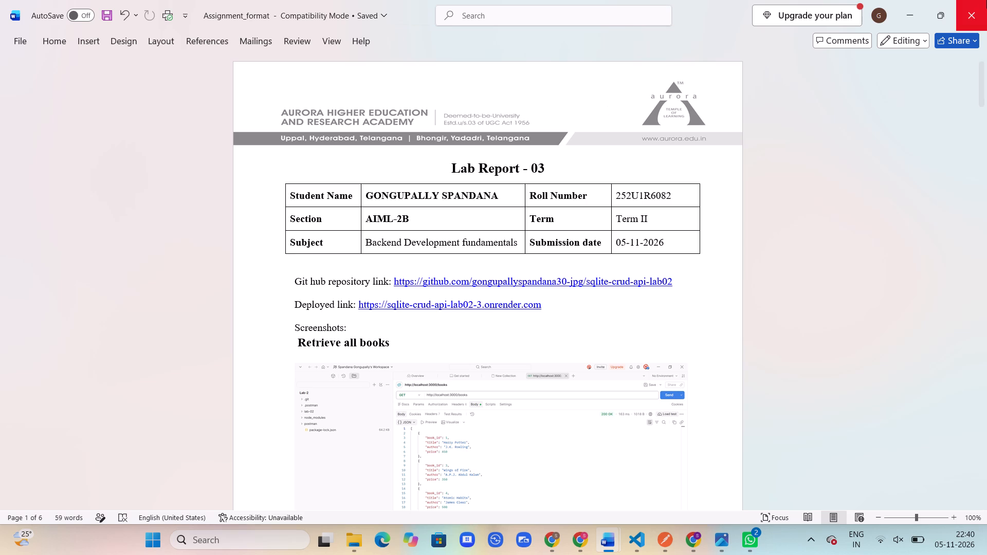
left_click(985, 0)
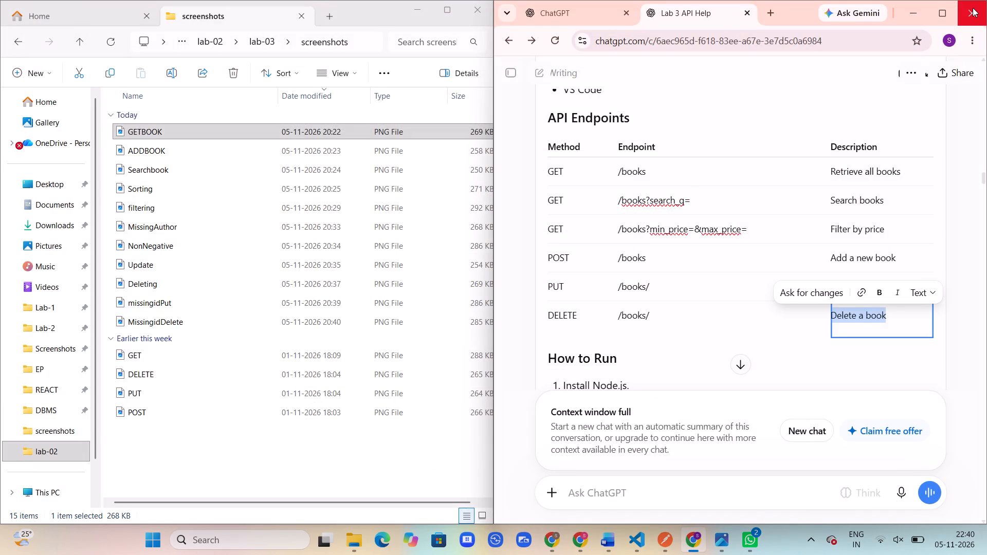
left_click(973, 8)
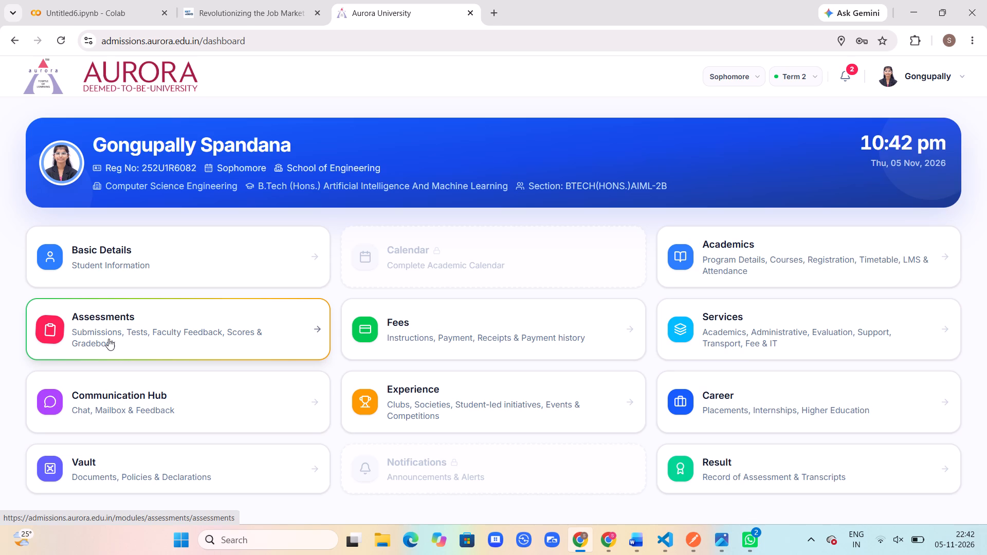
Close the Untitled6.ipynb Colab notebook page.
left_click(164, 14)
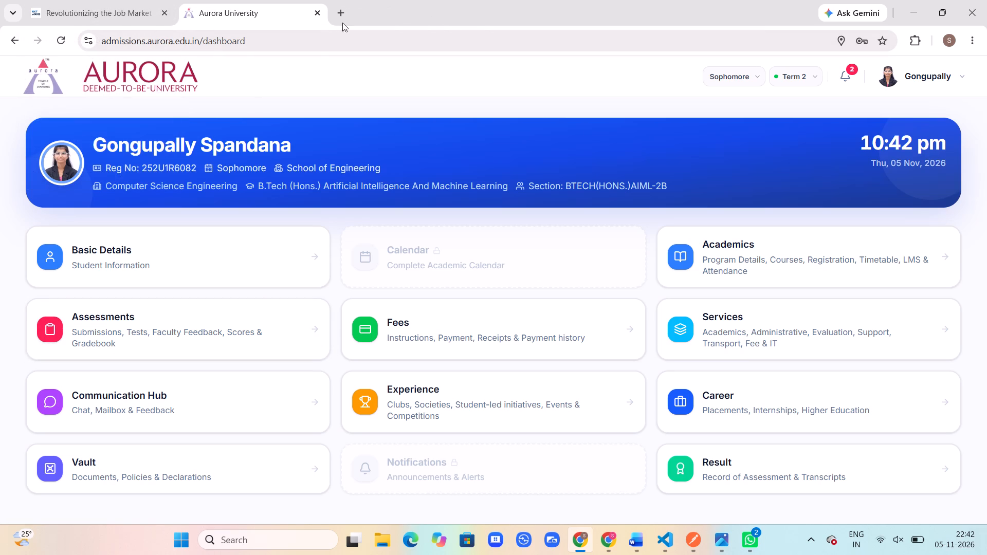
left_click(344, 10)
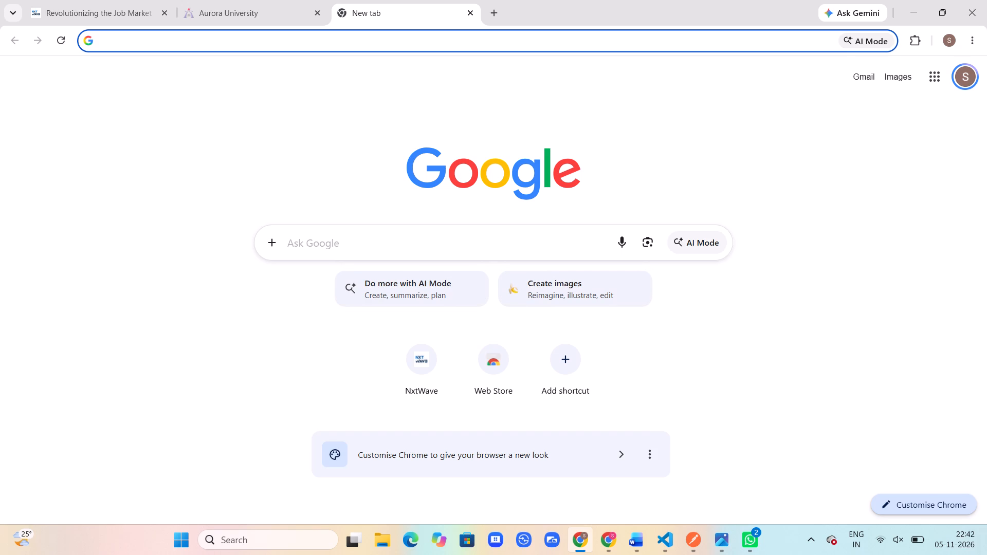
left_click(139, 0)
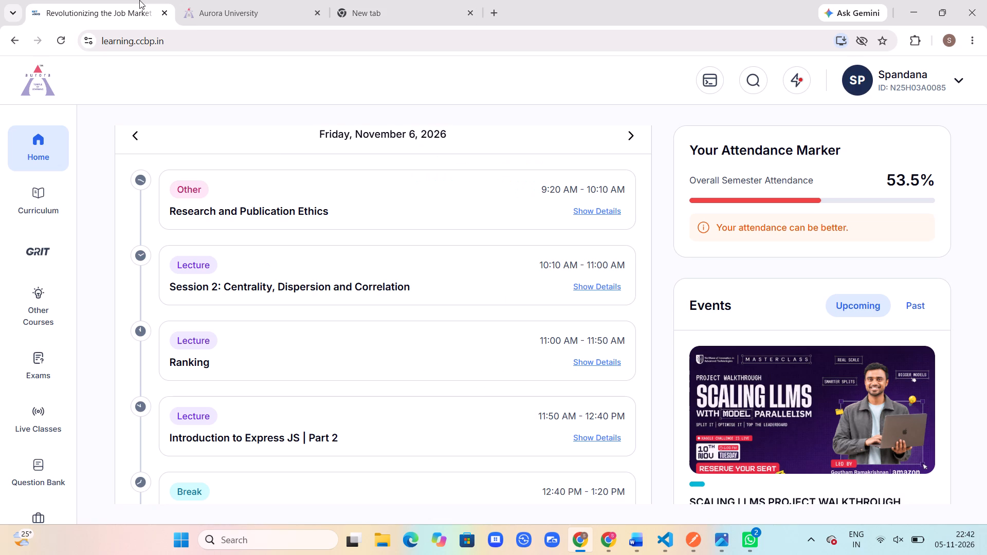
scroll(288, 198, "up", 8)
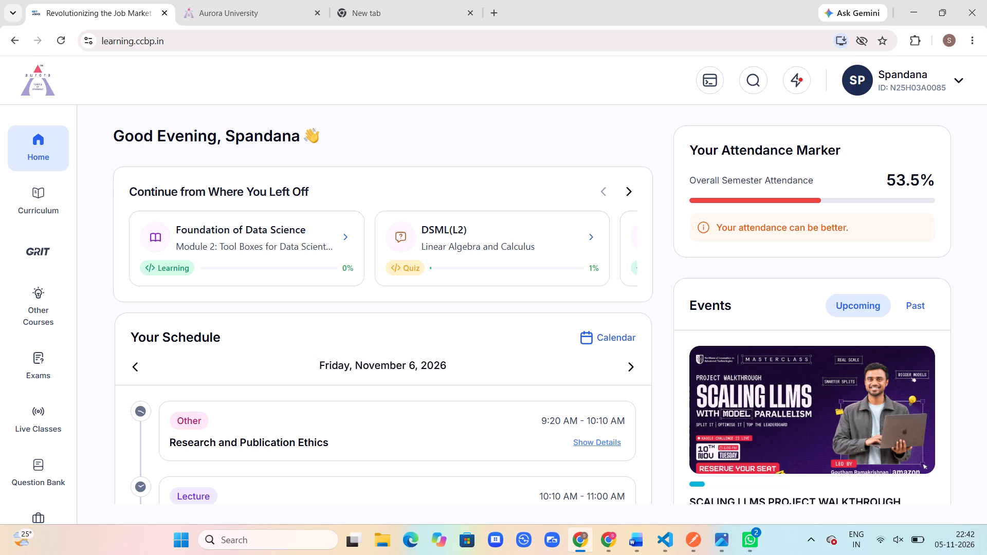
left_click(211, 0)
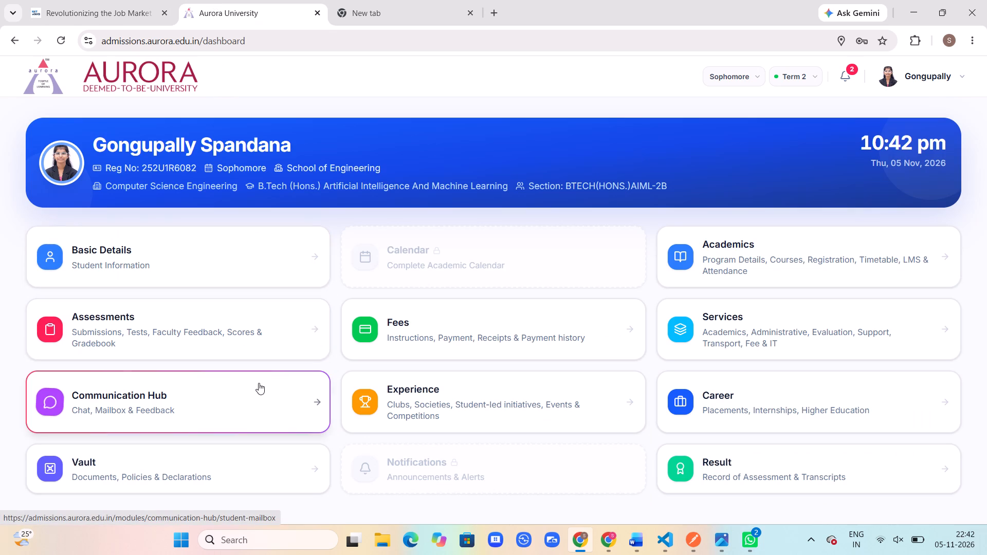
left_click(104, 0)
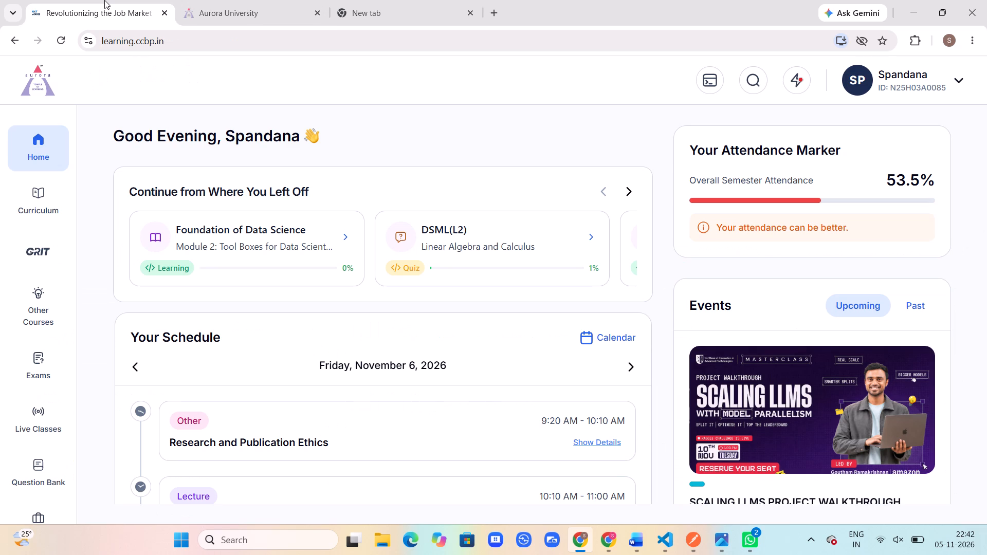